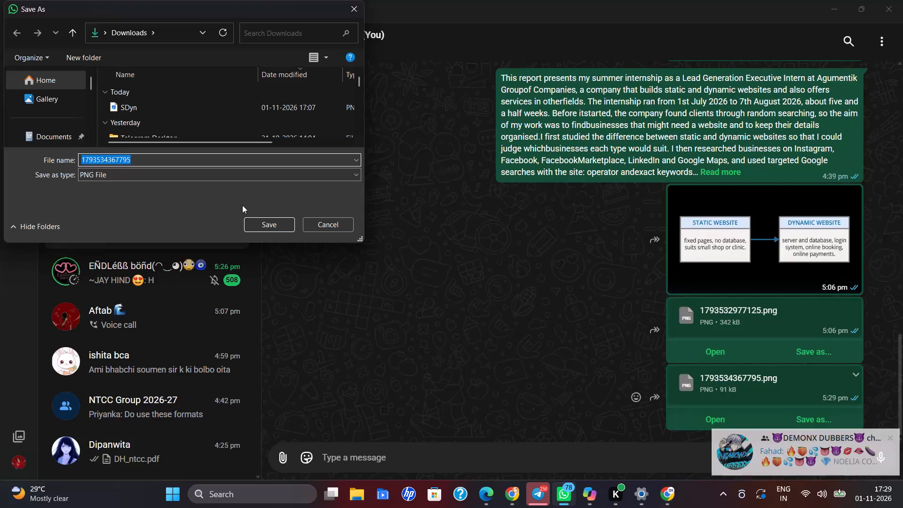
Name the PNG file being saved to the Downloads folder 1.2.
text(1.2)
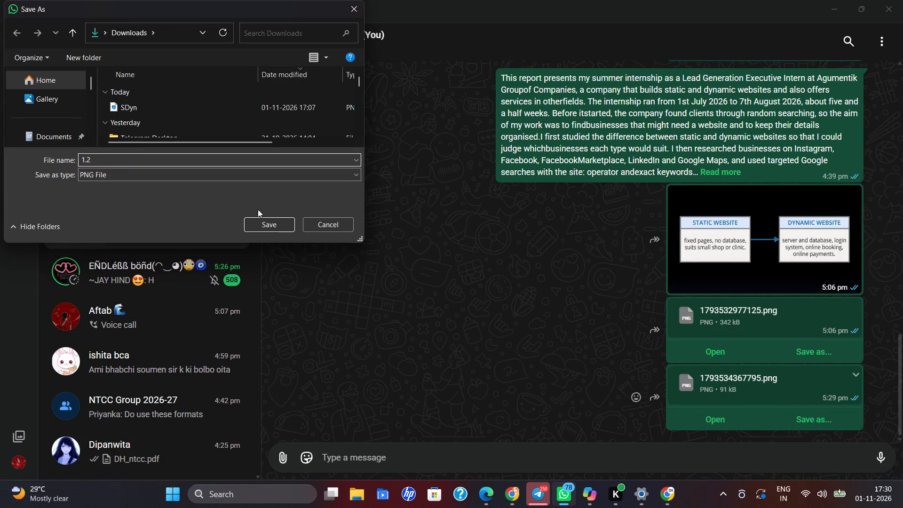
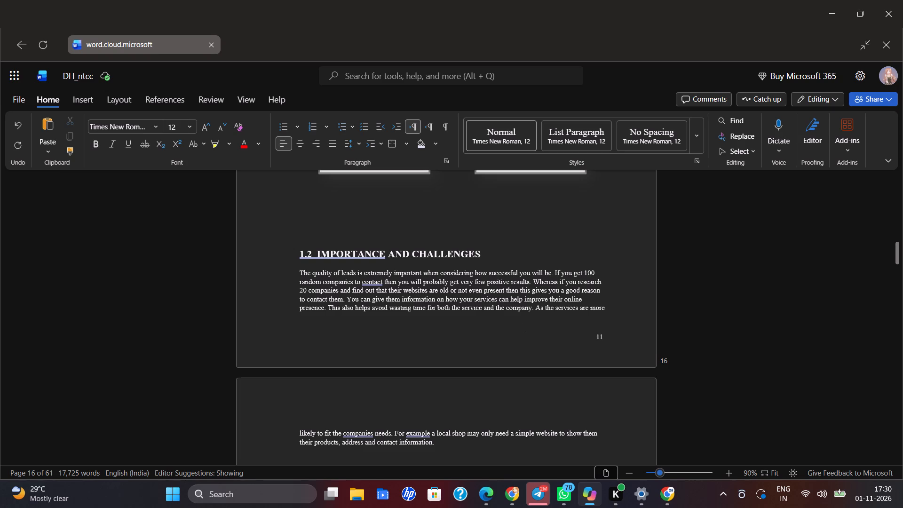
Add two blank lines between the last paragraph of section 1.2 and the 1.3 OBJECTIVE OF THE RESEARCH heading.
scroll(484, 345, down, 2)
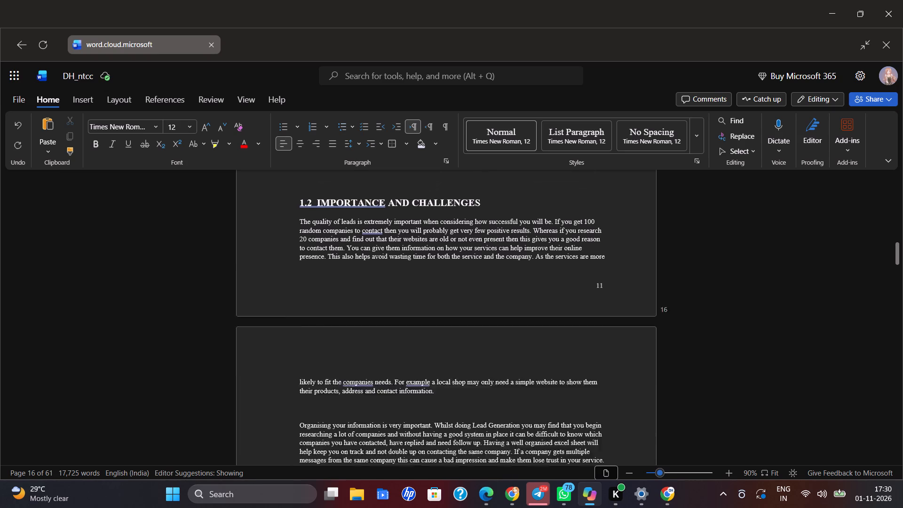
scroll(486, 346, down, 5)
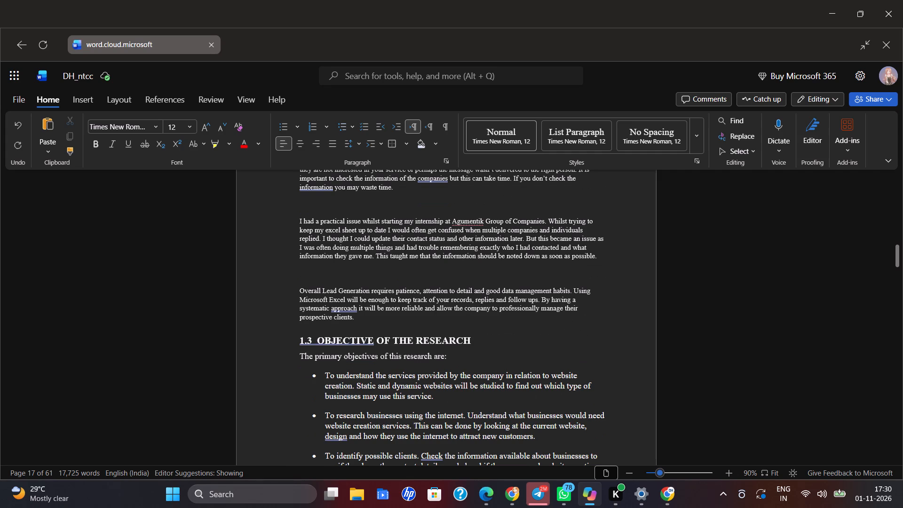
click(467, 323)
key(Return)
key(Return)
key(Return)
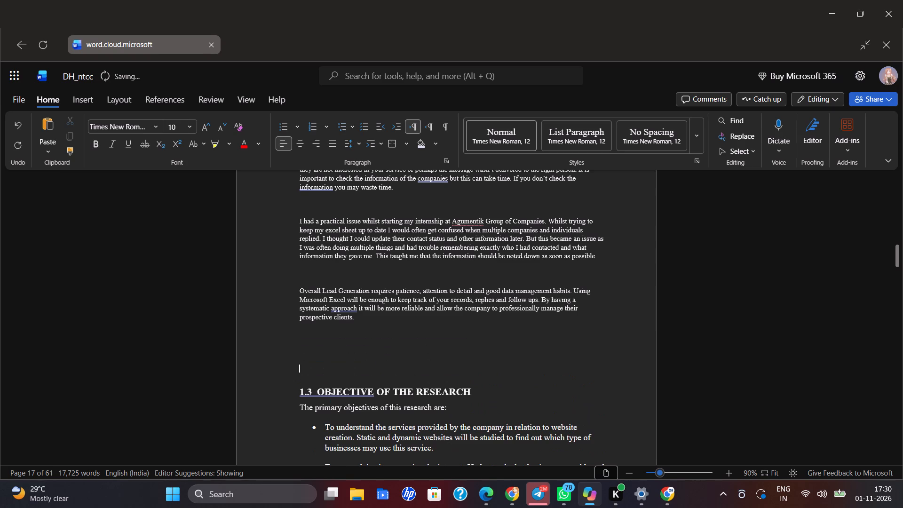
key(BackSpace)
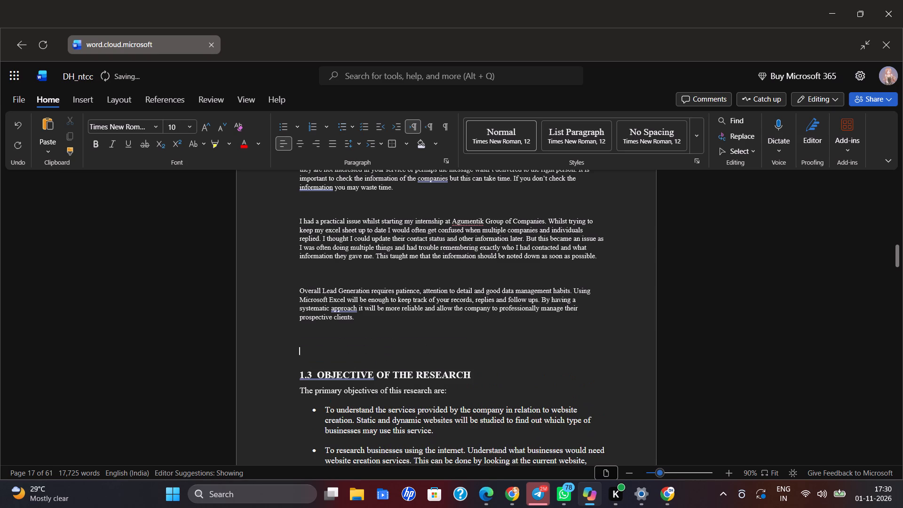
Insert the saved "Business Found" to "Follow-up" flowchart picture from the device into the blank space above the 1.3 heading.
click(86, 102)
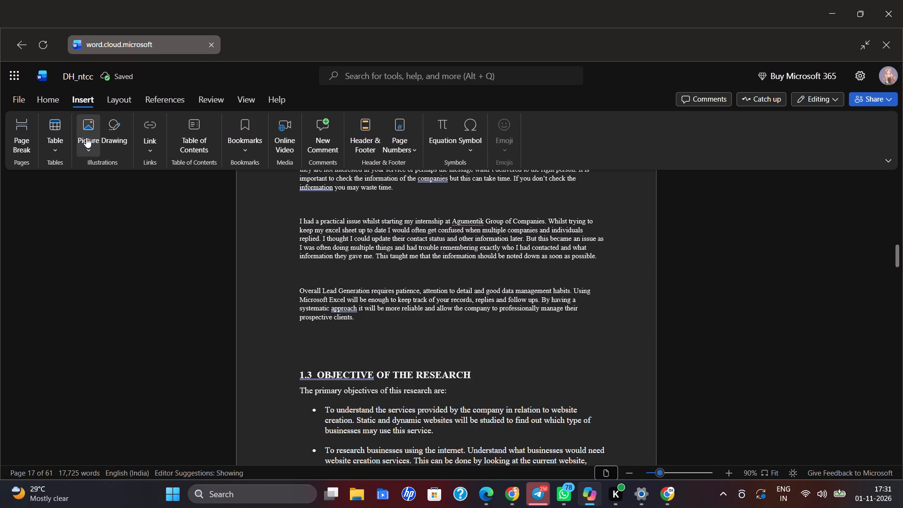
click(91, 131)
click(113, 177)
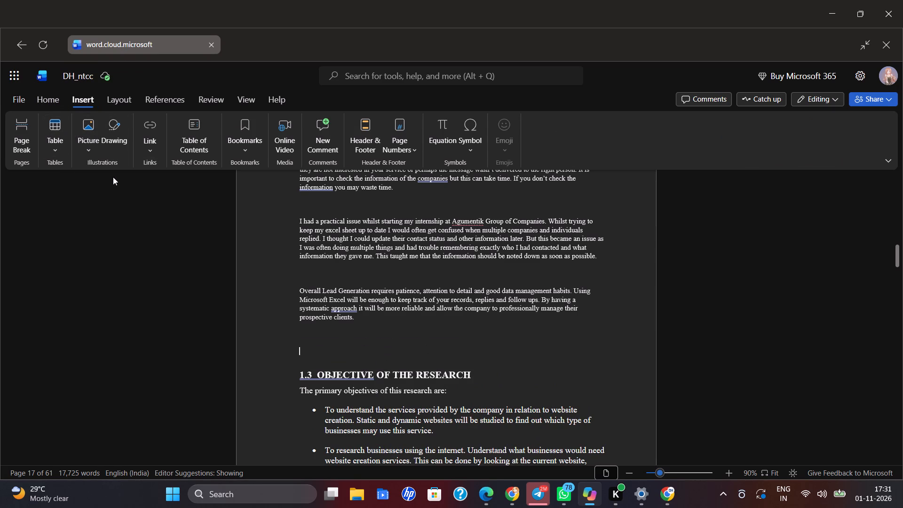
click(116, 131)
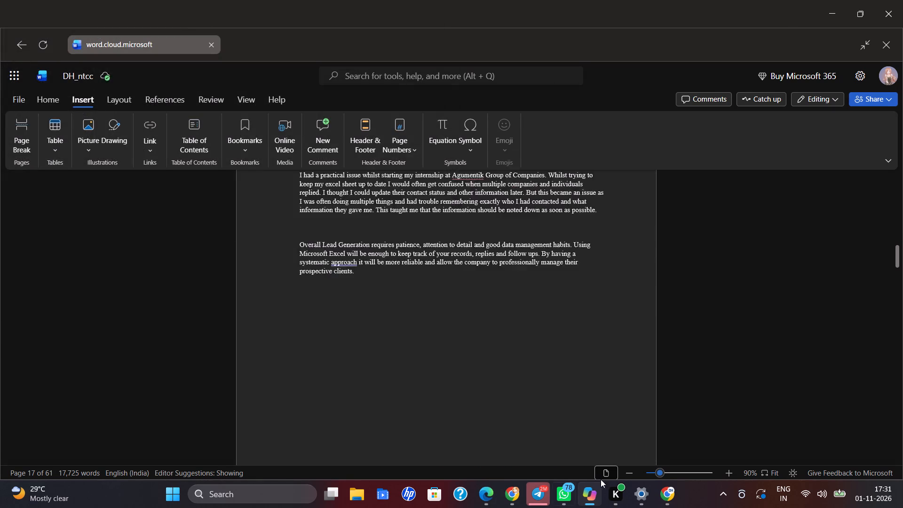
click(706, 343)
Examine how the inserted flowchart sits between the end of section 1.2 and the 1.3 heading.
scroll(625, 343, up, 6)
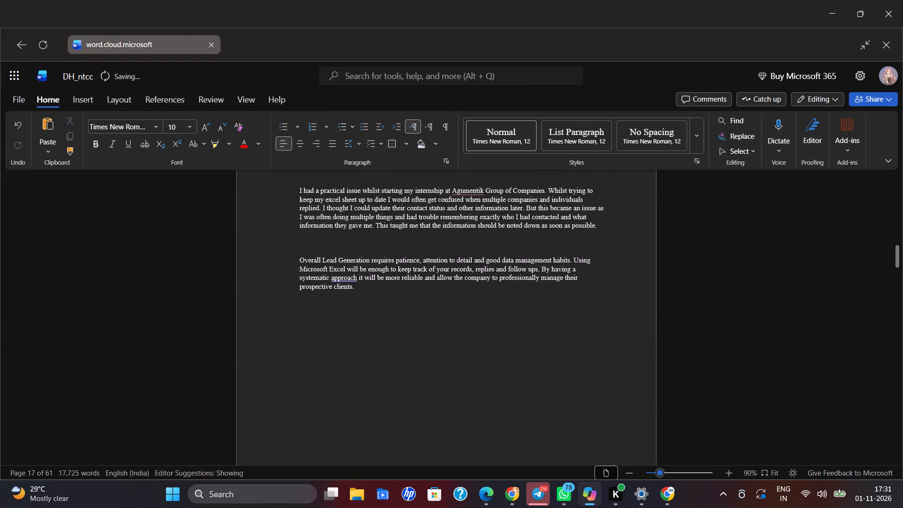
scroll(565, 333, down, 5)
right_click(531, 344)
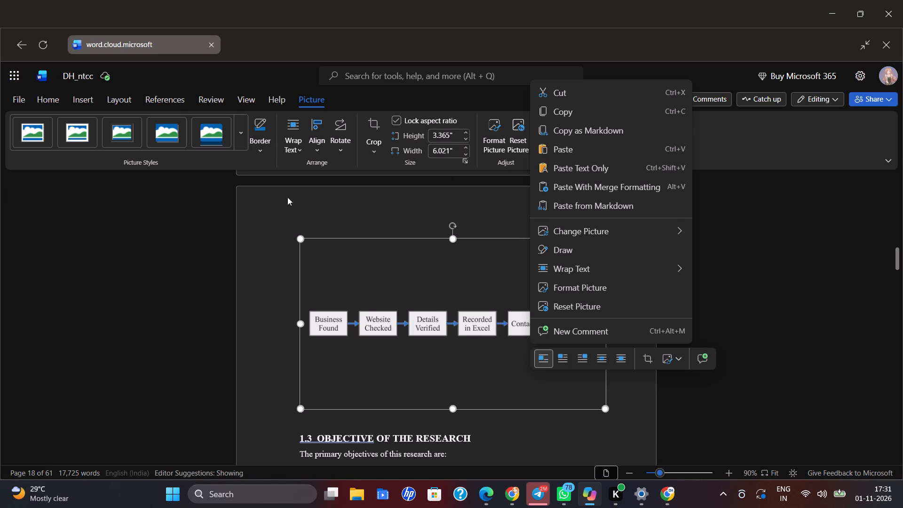
click(269, 328)
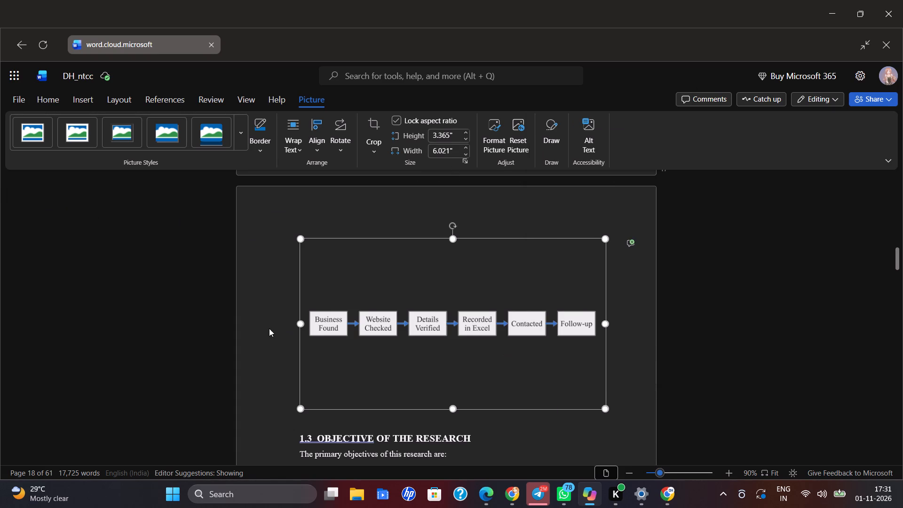
scroll(348, 318, up, 7)
scroll(353, 302, down, 4)
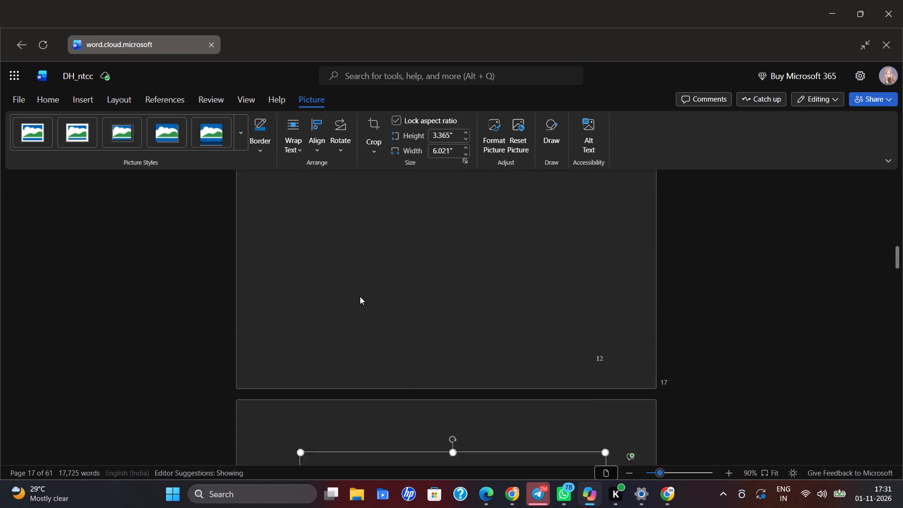
scroll(433, 317, down, 4)
click(724, 309)
scroll(300, 310, up, 3)
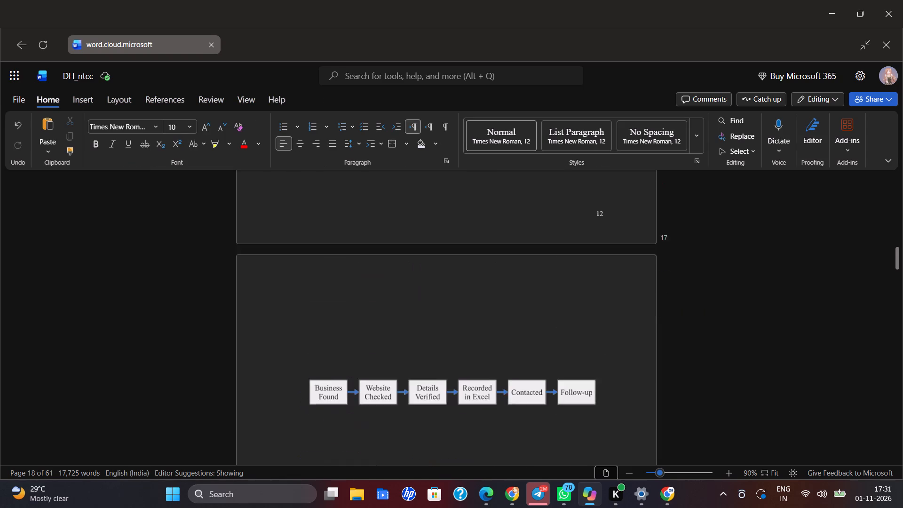
scroll(260, 303, down, 5)
scroll(291, 286, up, 3)
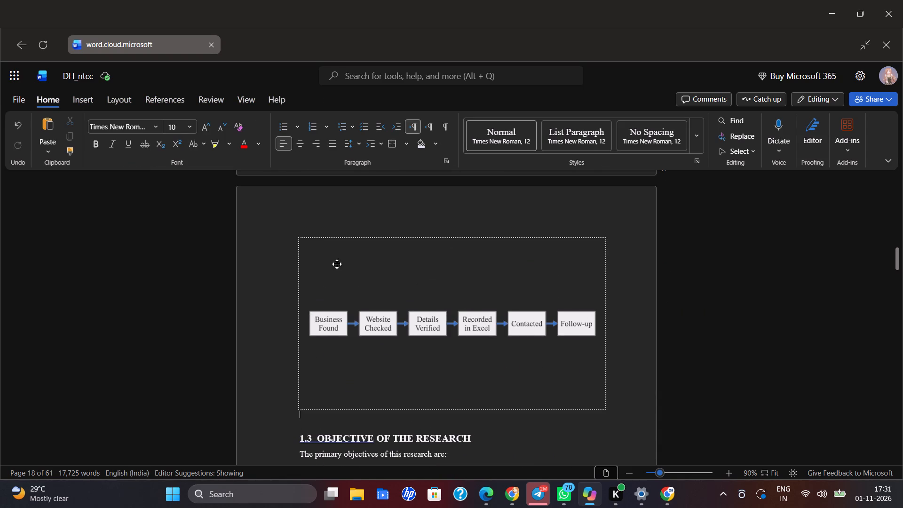
scroll(401, 267, up, 7)
scroll(380, 270, down, 9)
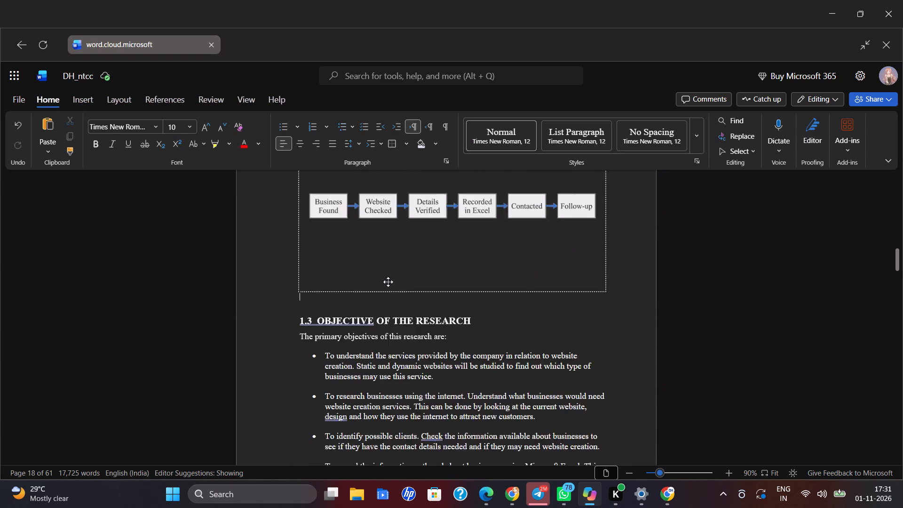
scroll(388, 282, up, 4)
scroll(388, 282, down, 4)
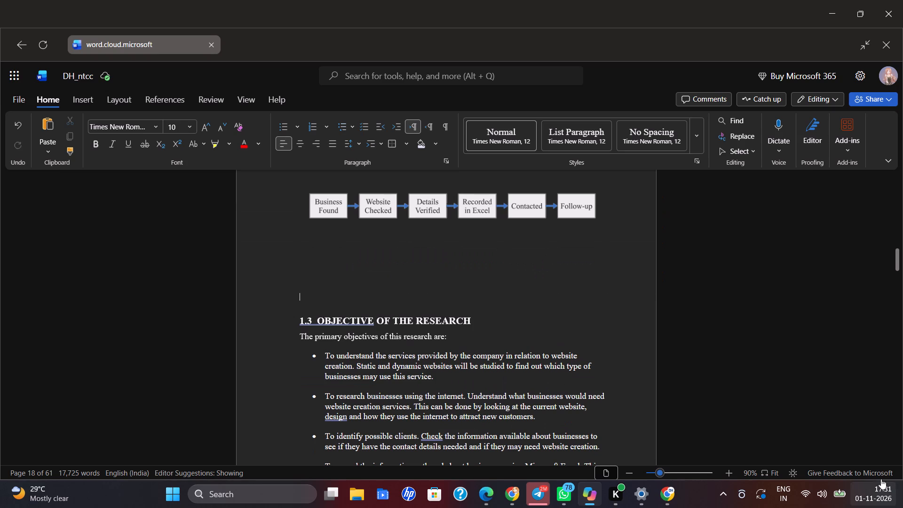
click(784, 365)
scroll(450, 311, up, 2)
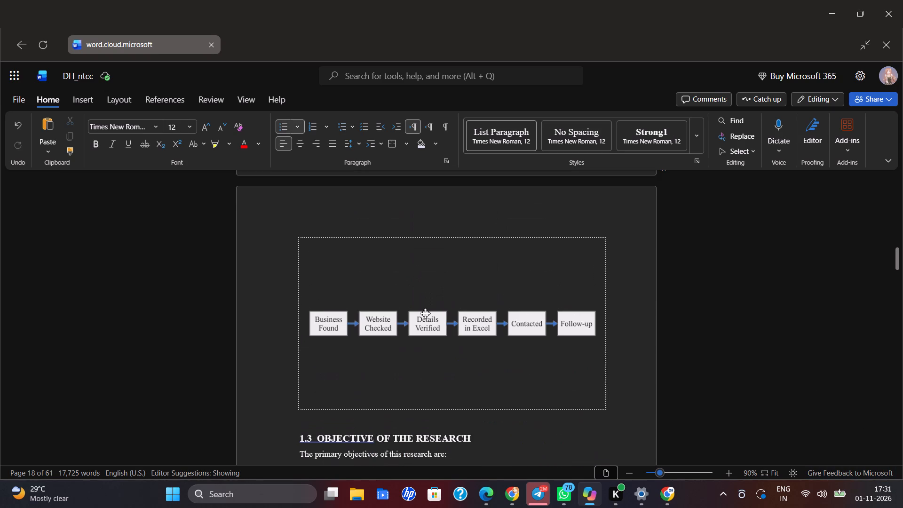
Cut the flowchart picture and paste it into the blank space after the last paragraph of section 1.2.
click(413, 295)
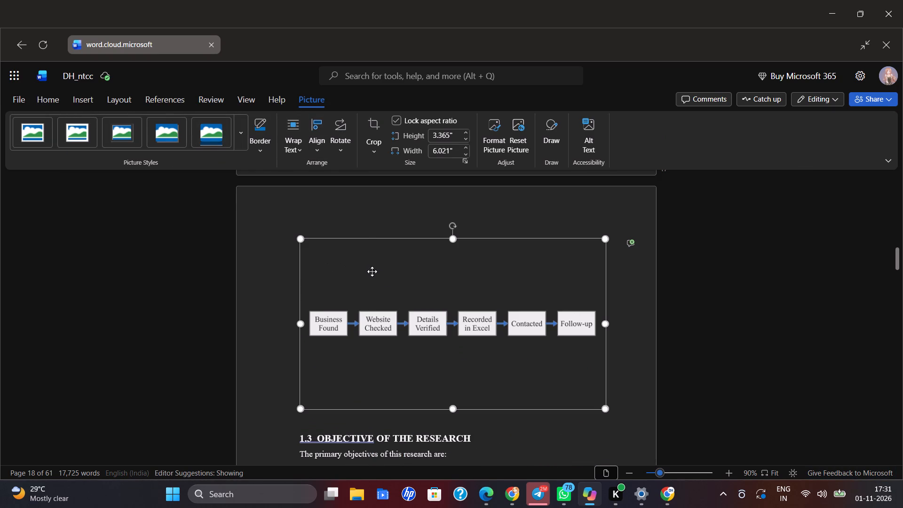
right_click(346, 266)
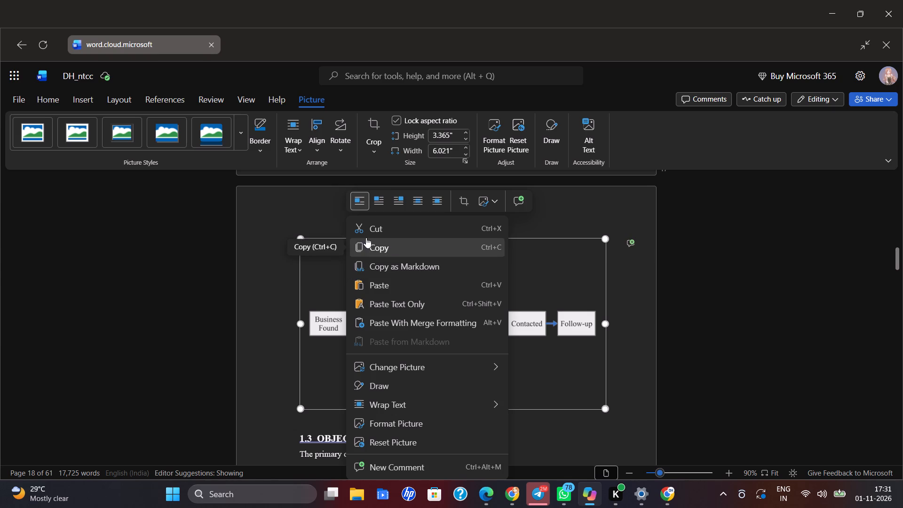
click(364, 237)
scroll(333, 289, up, 1)
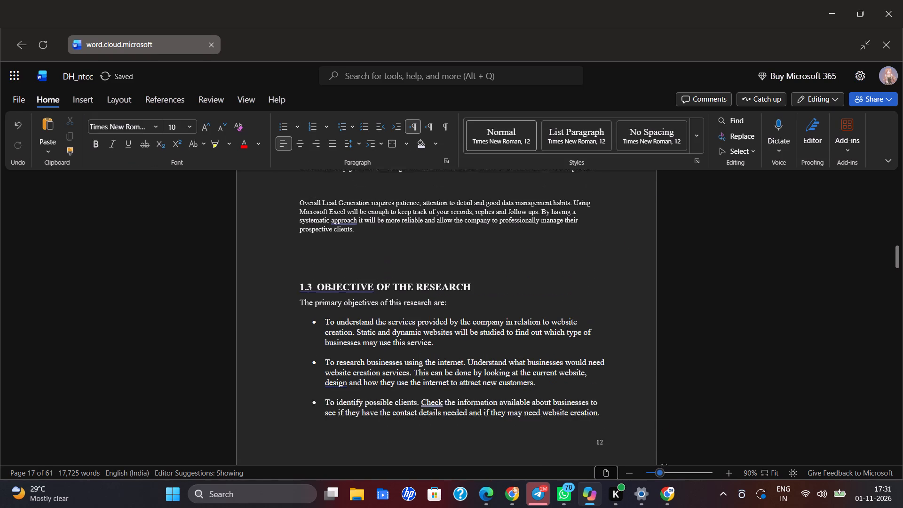
click(319, 256)
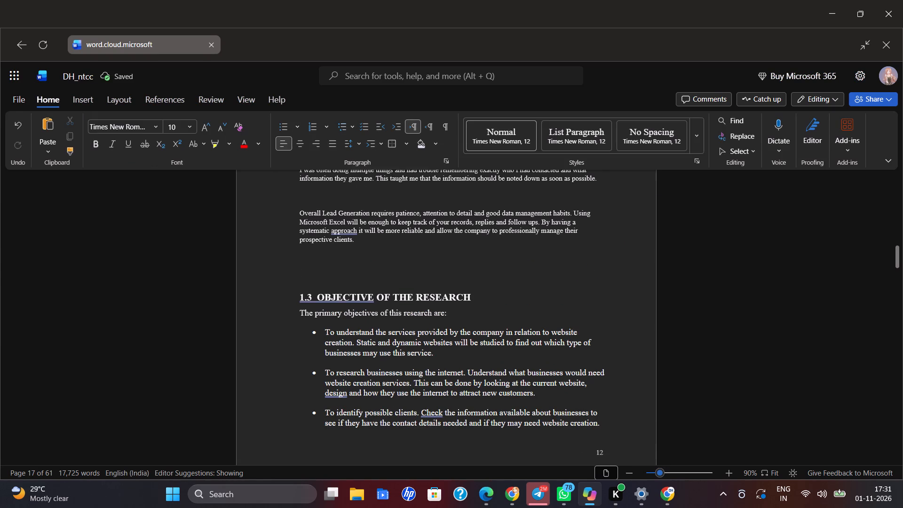
key(ctrl+v)
scroll(231, 305, up, 2)
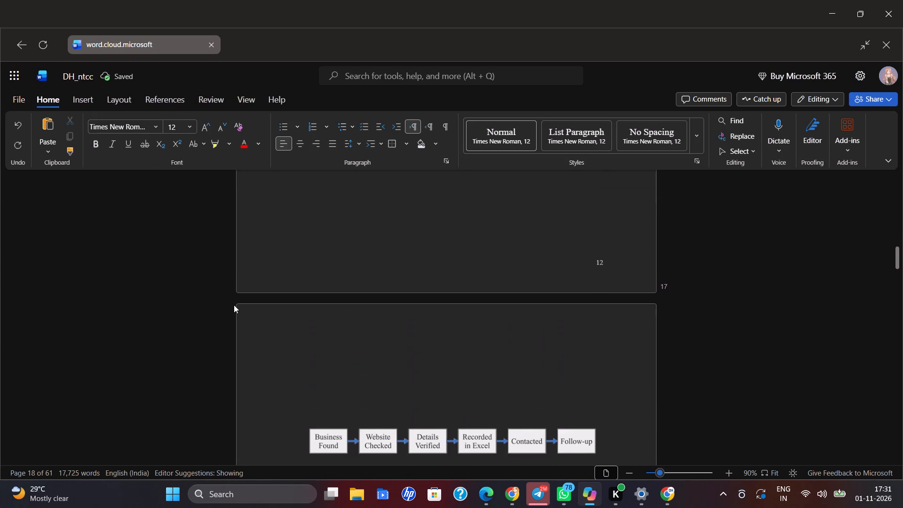
scroll(354, 337, down, 3)
Shrink the flowchart picture proportionally to about 2.56 inches high by 4.59 inches wide.
click(369, 346)
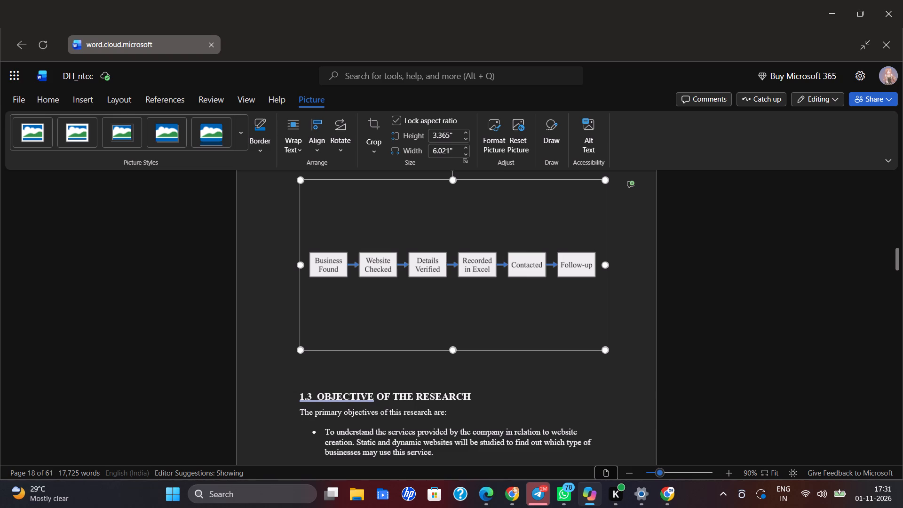
drag(604, 351, 531, 303)
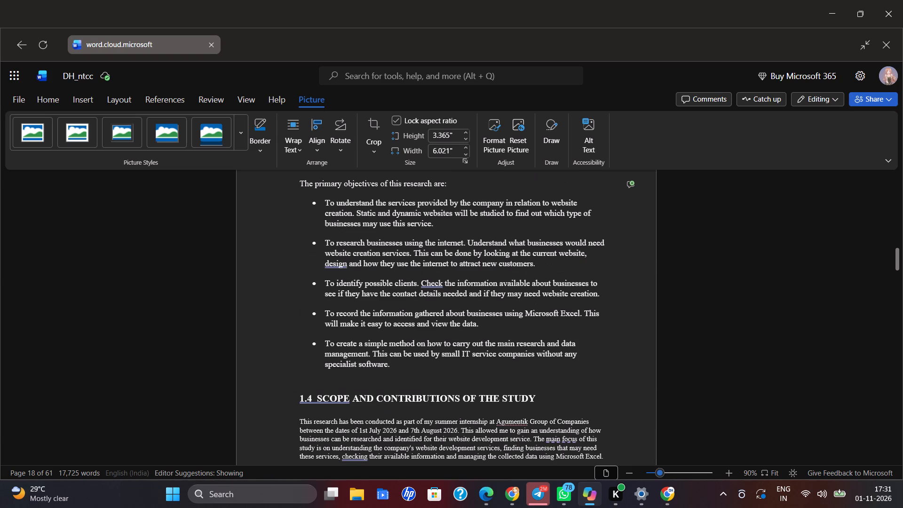
click(692, 317)
scroll(496, 308, up, 8)
scroll(471, 309, down, 1)
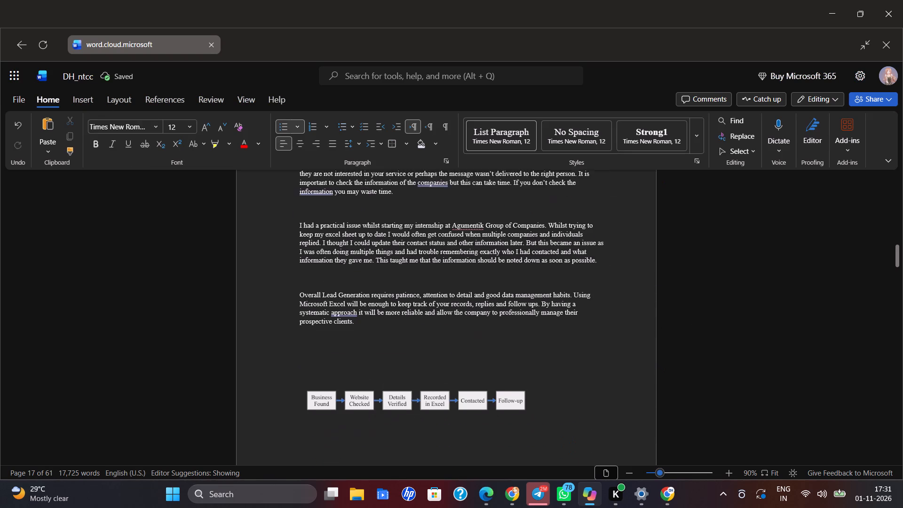
scroll(499, 338, up, 1)
scroll(516, 370, down, 2)
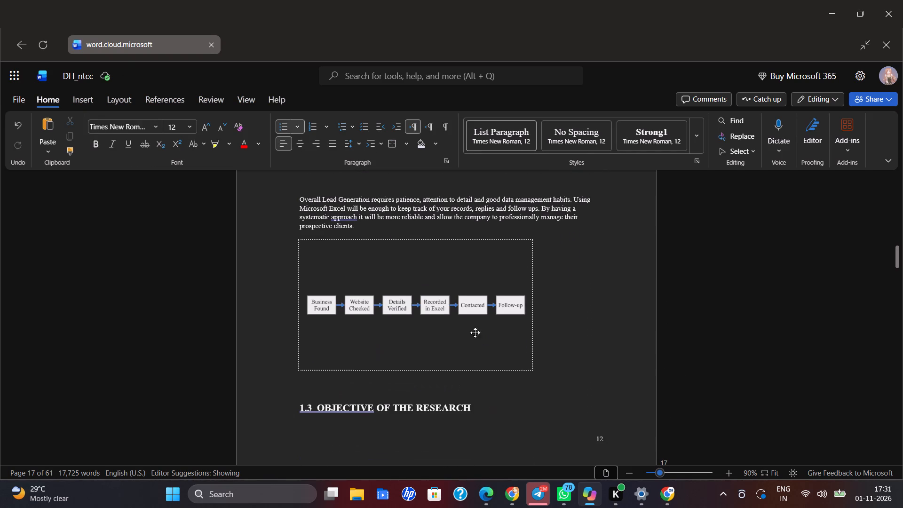
drag(429, 311, 423, 300)
click(702, 330)
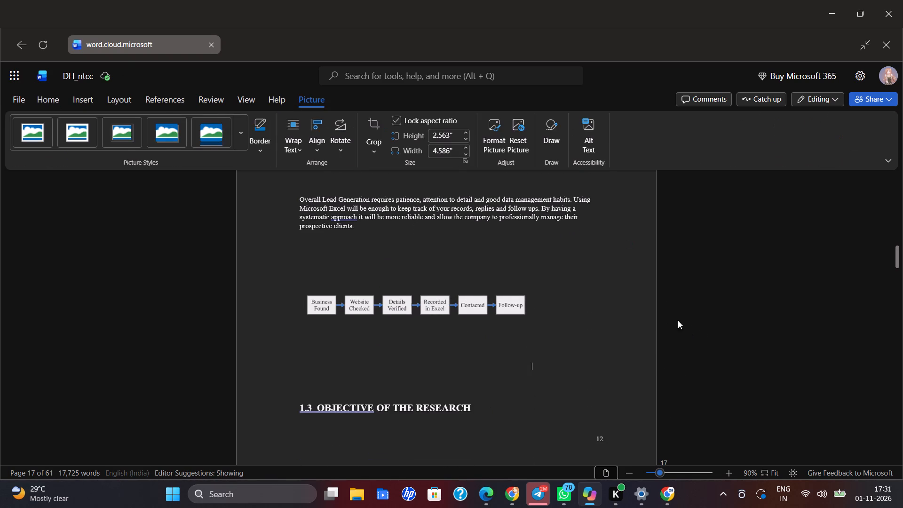
Examine the static and dynamic website picture above section 1.2 and compare its layout with the flowchart.
scroll(376, 298, up, 2)
scroll(338, 298, up, 4)
scroll(338, 298, down, 3)
scroll(339, 298, up, 4)
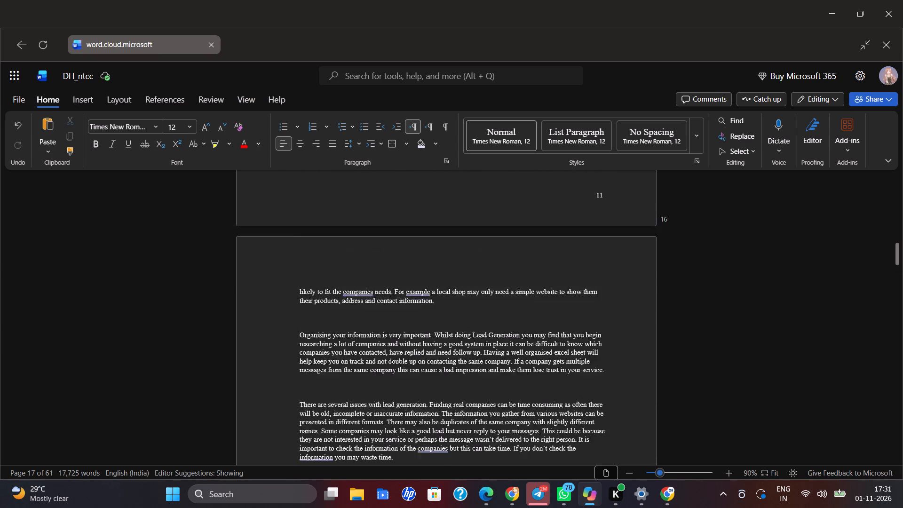
scroll(339, 317, up, 3)
click(340, 319)
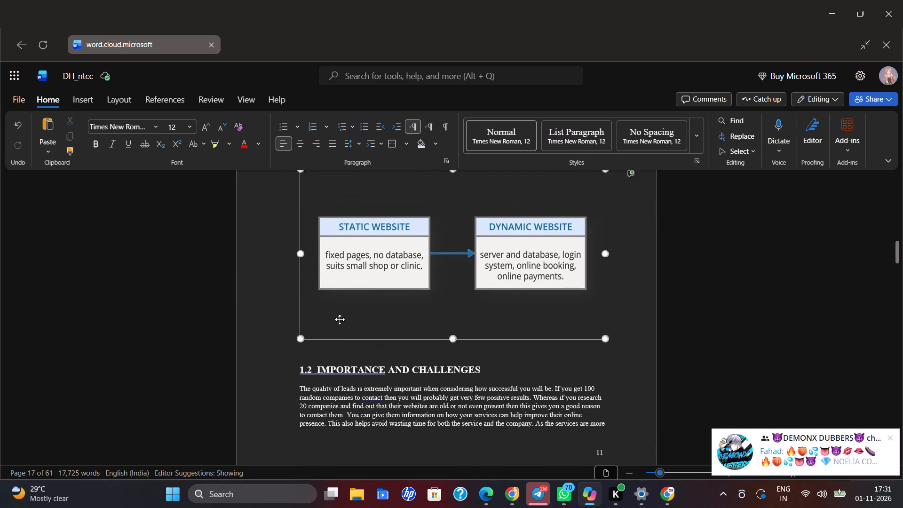
click(336, 396)
click(308, 397)
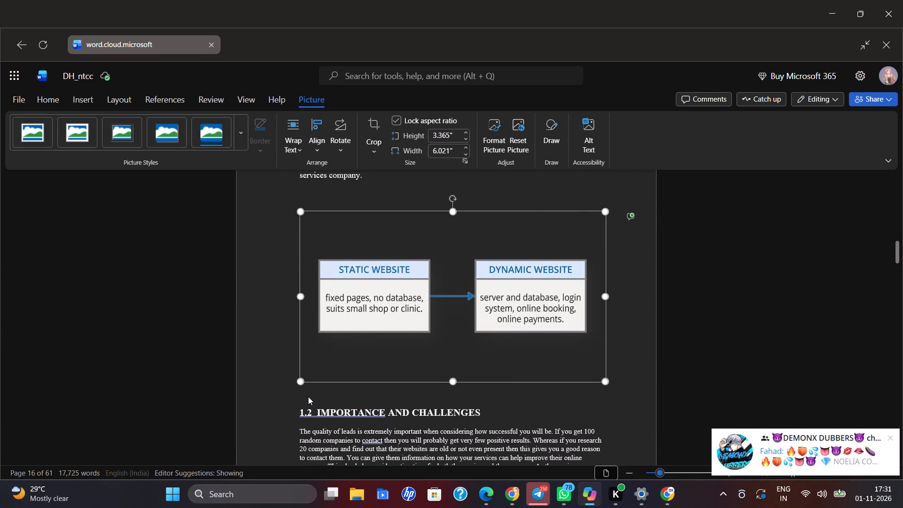
click(753, 333)
scroll(586, 324, down, 6)
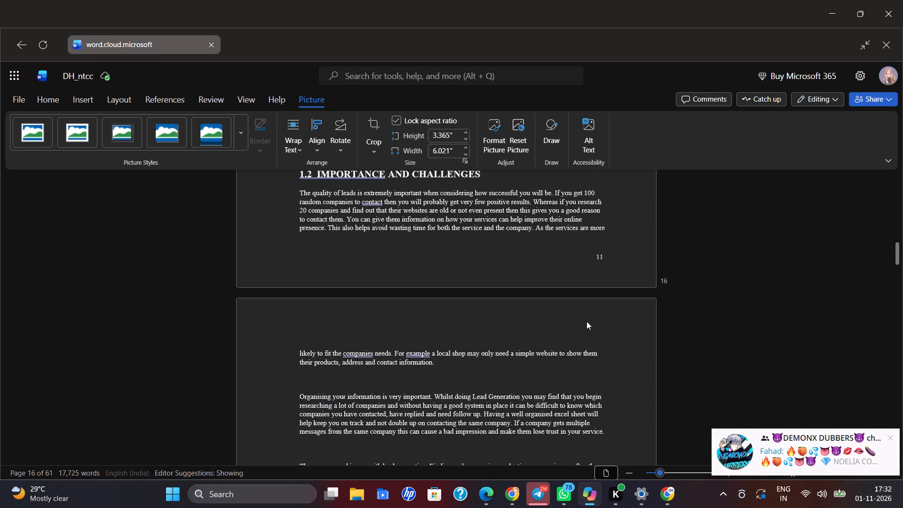
scroll(586, 321, down, 6)
scroll(471, 299, up, 1)
click(567, 368)
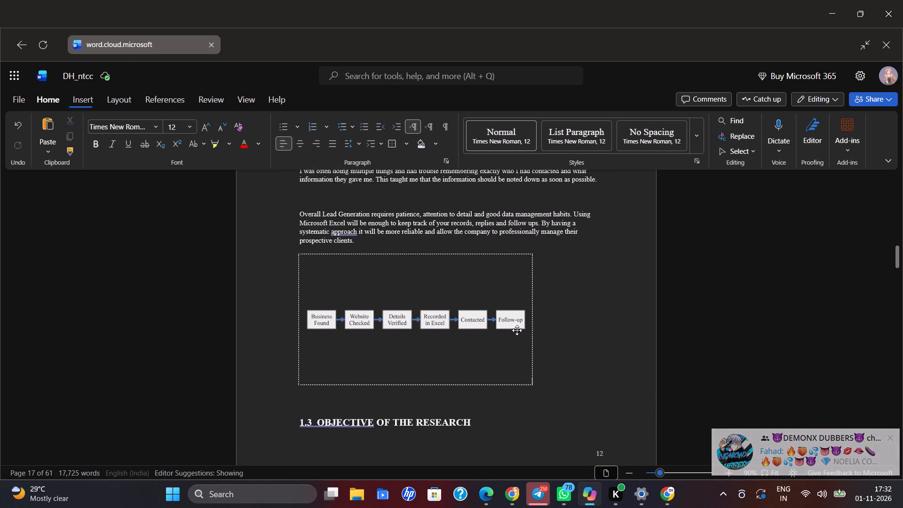
Enlarge the flowchart picture proportionally to nearly the text width while keeping it on the page below section 1.2's last paragraph.
click(526, 381)
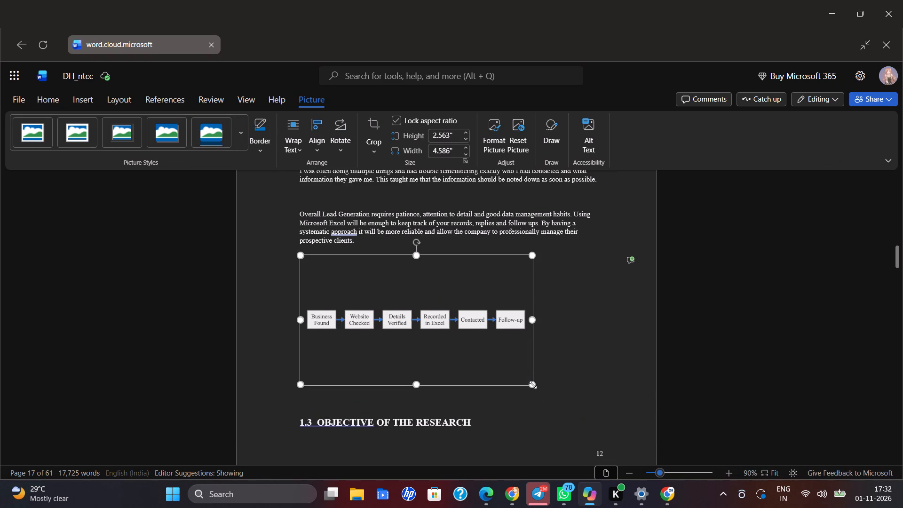
drag(532, 385, 560, 388)
drag(536, 389, 564, 396)
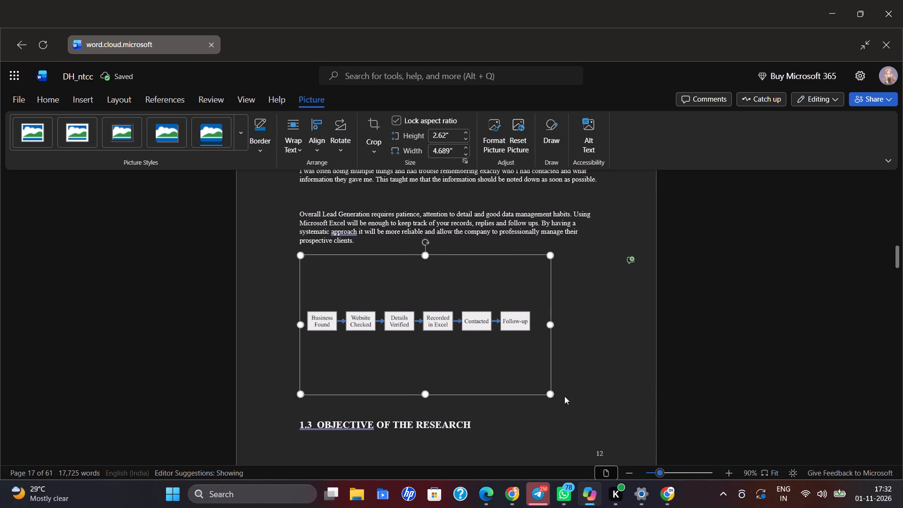
drag(564, 396, 581, 410)
click(673, 378)
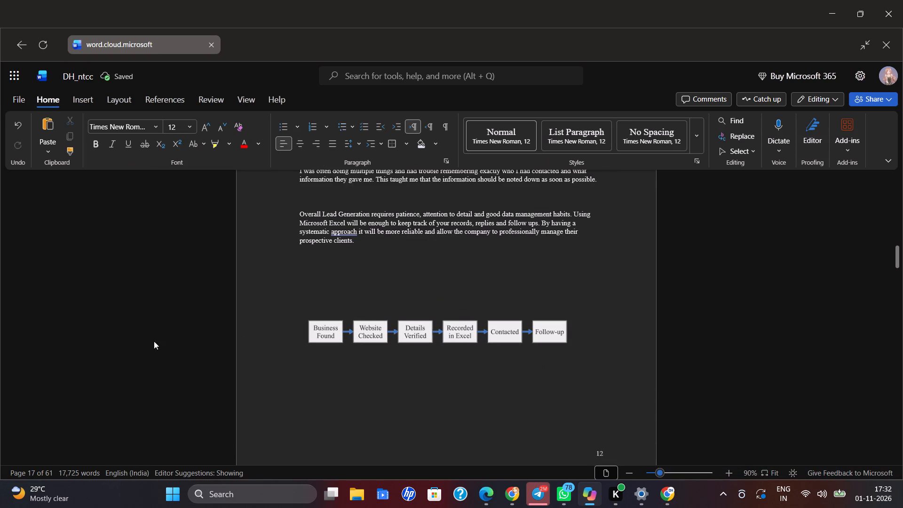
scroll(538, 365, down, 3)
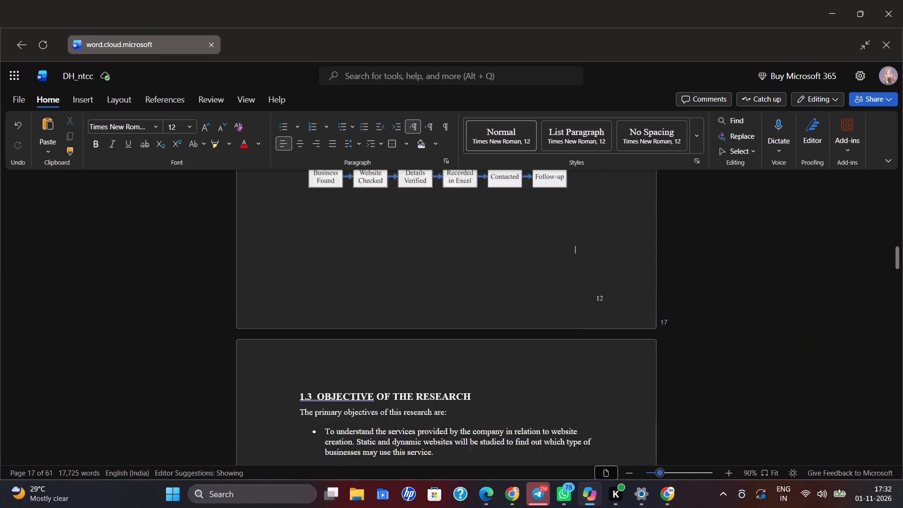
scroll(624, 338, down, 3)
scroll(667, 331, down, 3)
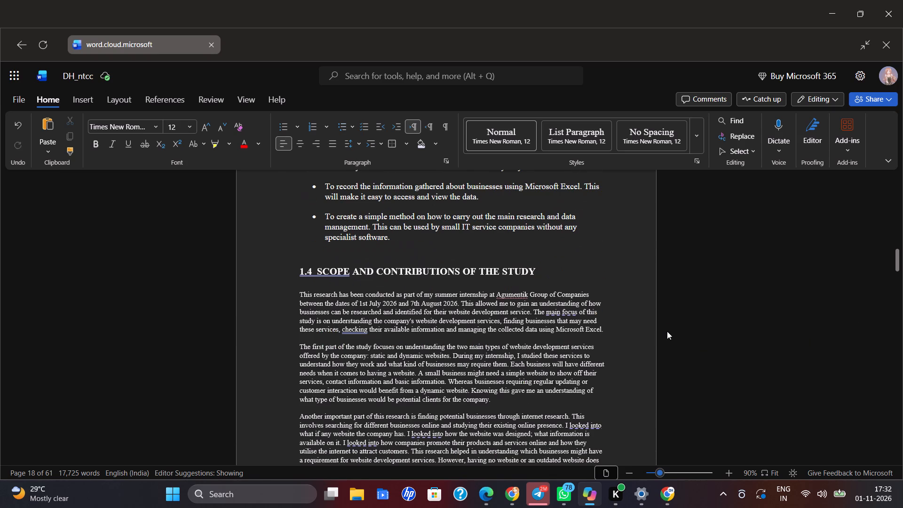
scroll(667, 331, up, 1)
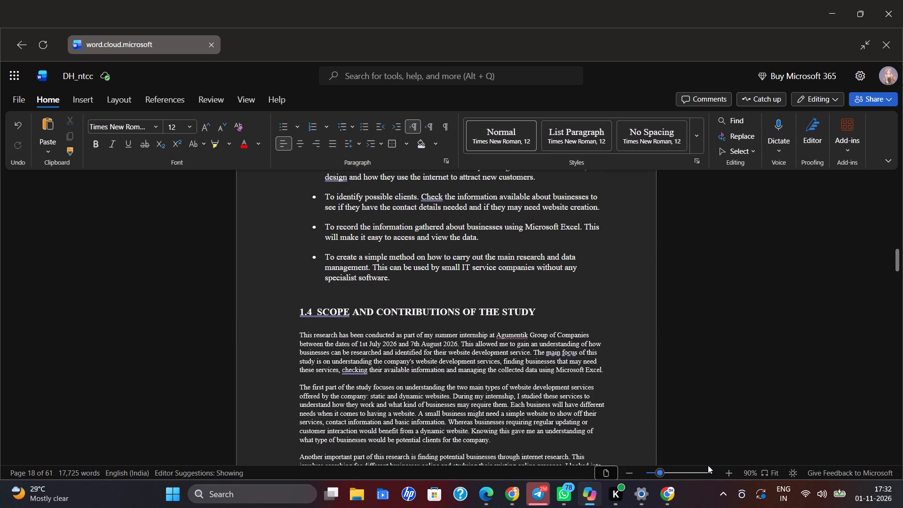
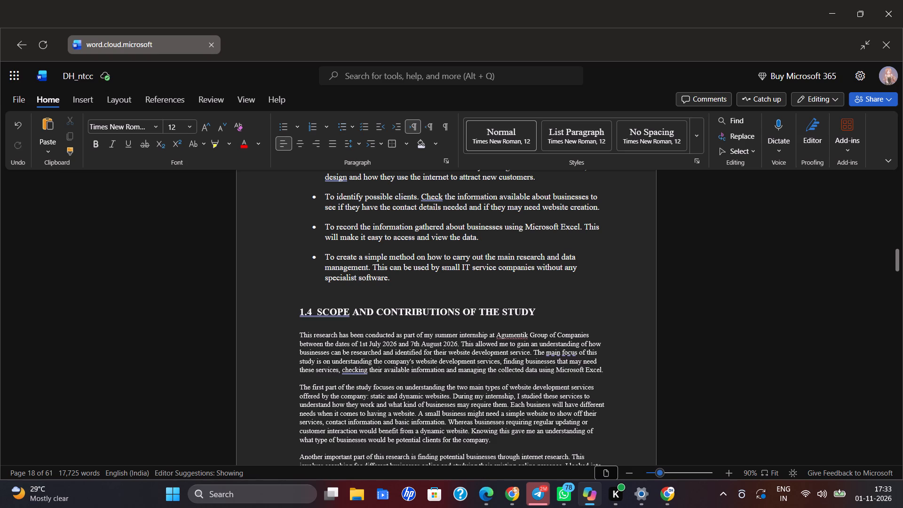
Review the report from section 1.4 on scope and contributions through Chapter 2's section 2.1 to the start of section 2.2.
scroll(482, 413, down, 10)
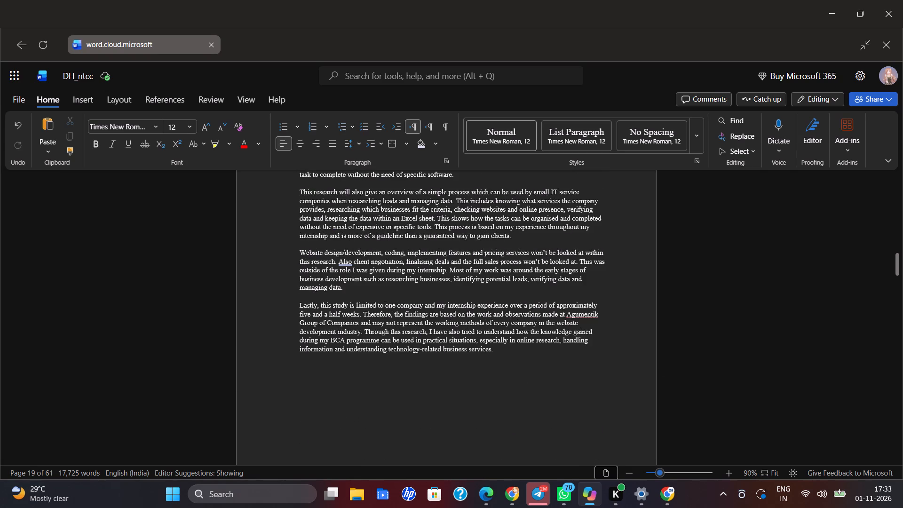
scroll(488, 378, down, 19)
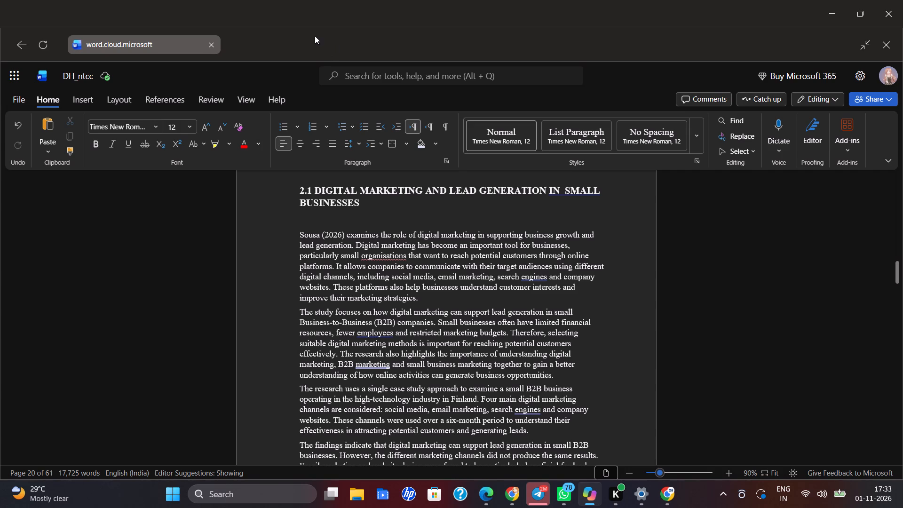
scroll(331, 122, down, 3)
scroll(411, 367, down, 12)
Re-examine section 2.1 from the Chapter 2 title page and how its last paragraph runs over the page break before section 2.2.
scroll(425, 337, up, 2)
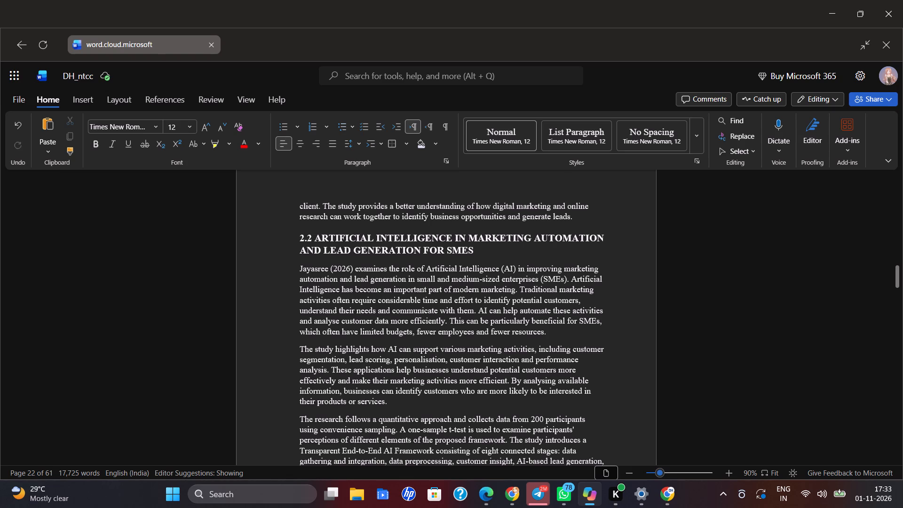
scroll(569, 220, up, 3)
scroll(505, 258, up, 1)
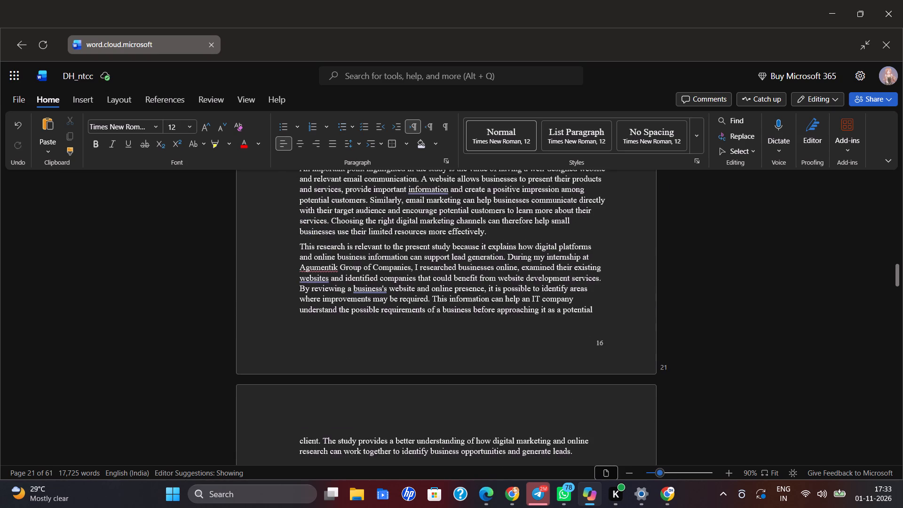
scroll(496, 257, up, 11)
scroll(388, 240, up, 5)
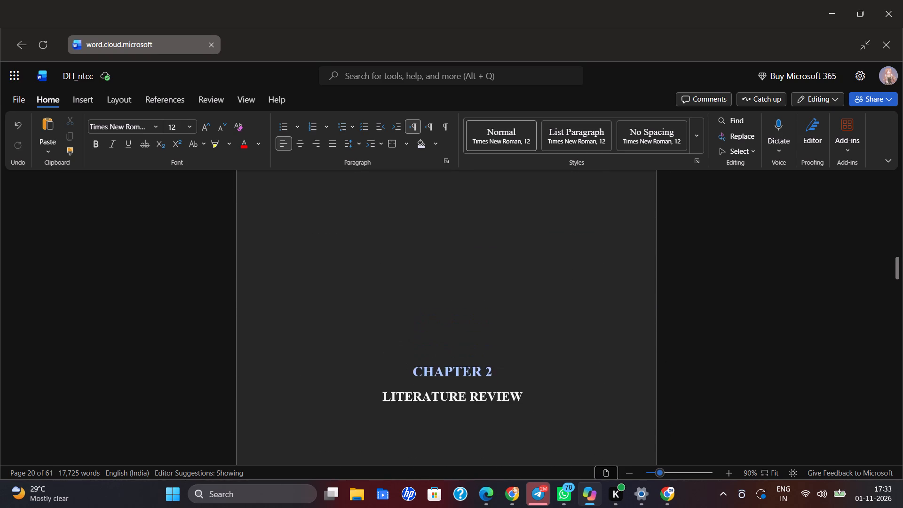
scroll(388, 240, down, 19)
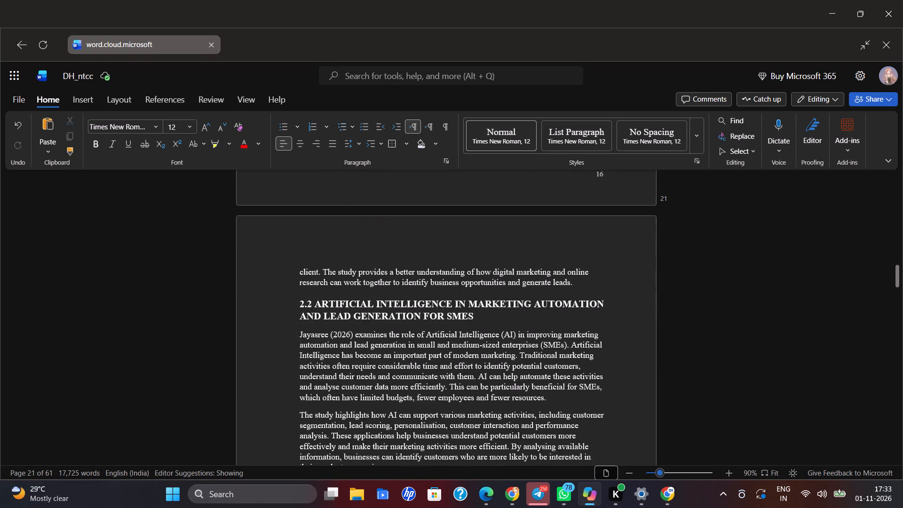
scroll(472, 244, up, 1)
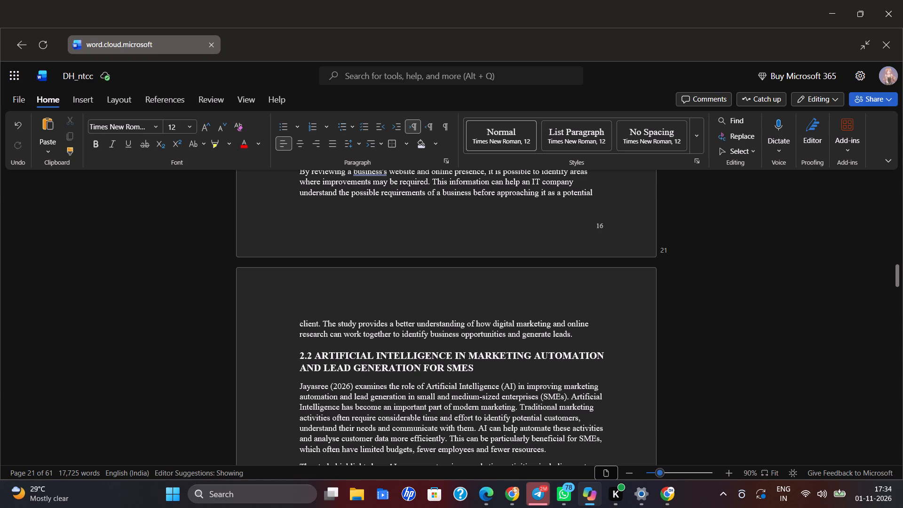
scroll(539, 293, up, 3)
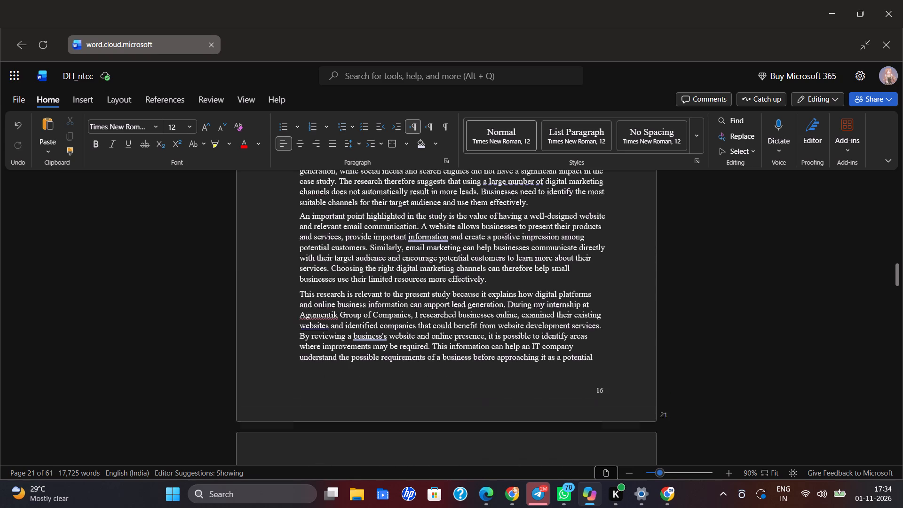
scroll(539, 284, down, 4)
scroll(542, 276, up, 4)
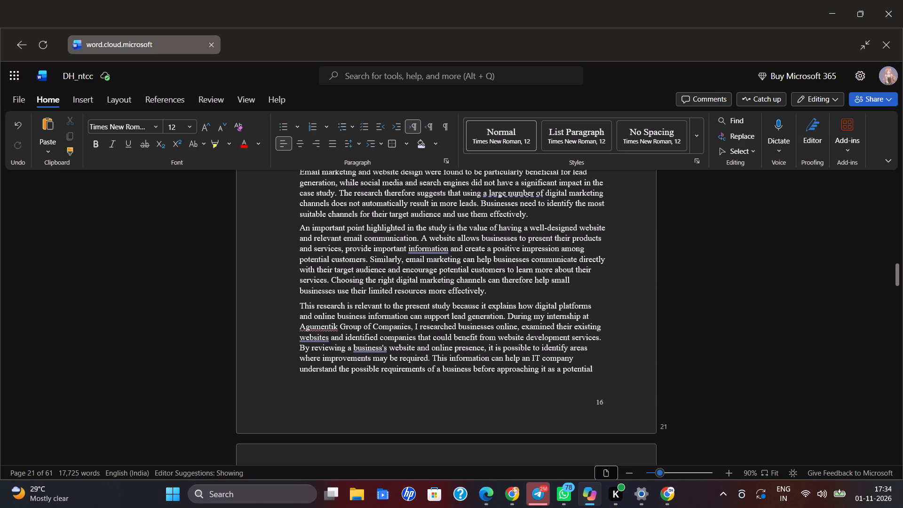
scroll(471, 251, down, 2)
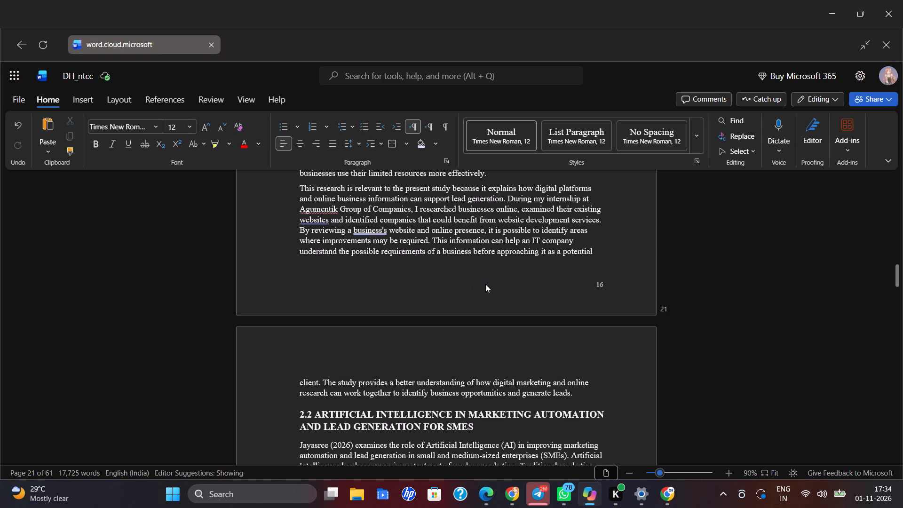
scroll(485, 284, up, 2)
scroll(532, 289, up, 2)
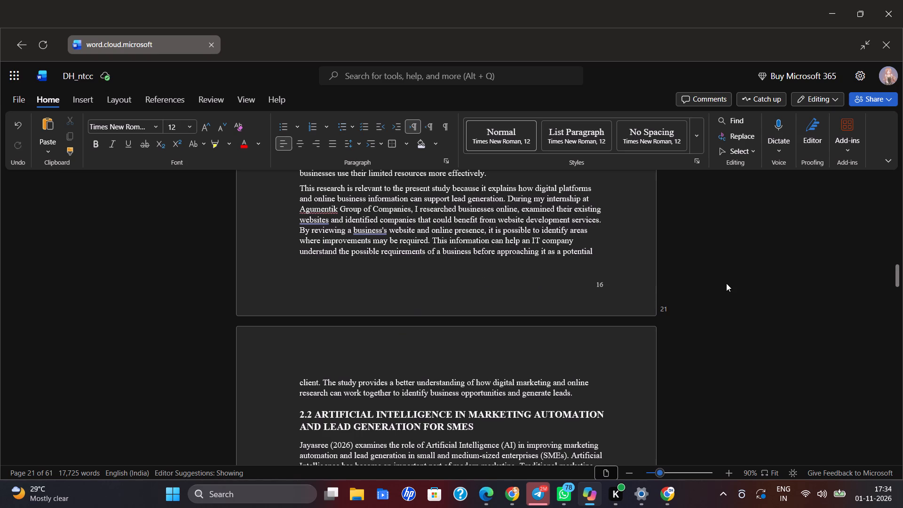
click(726, 283)
scroll(616, 273, up, 2)
scroll(615, 273, down, 2)
scroll(615, 273, up, 2)
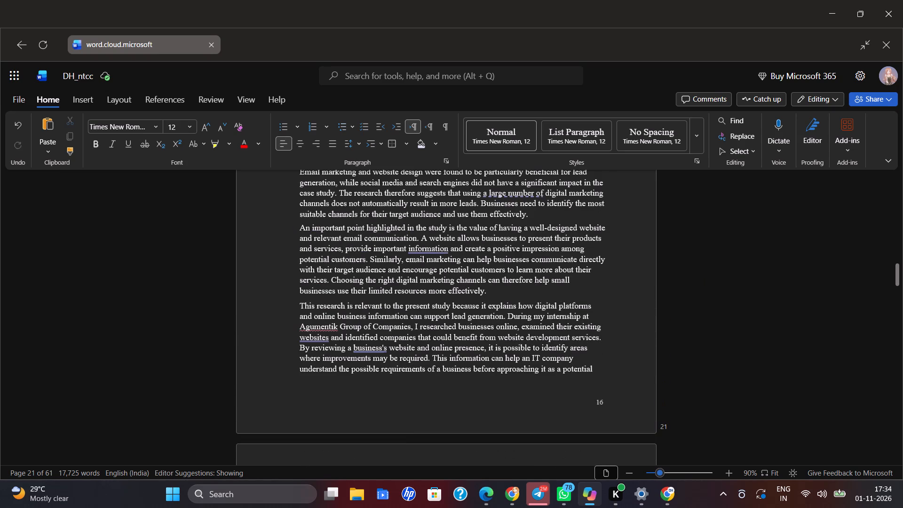
Read through the remaining literature review, from section 2.2 on AI in marketing automation to section 2.15 on effective websites.
scroll(612, 268, down, 5)
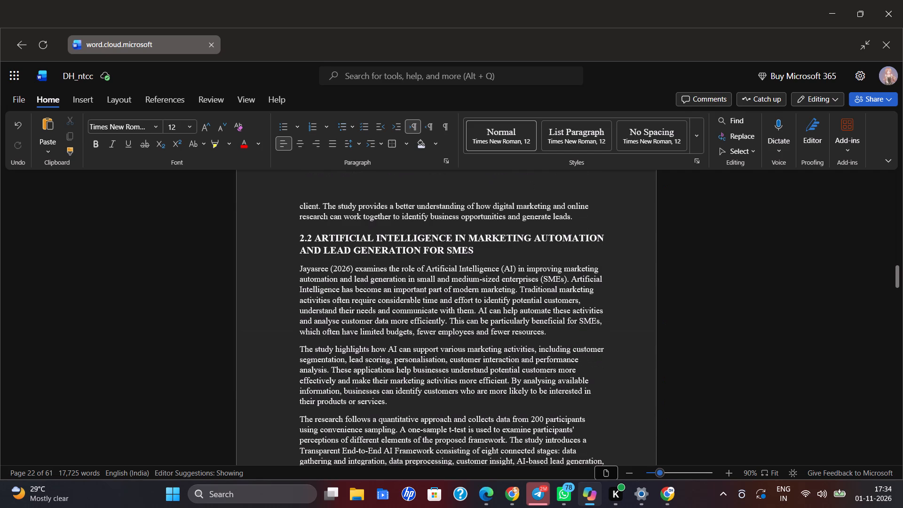
scroll(552, 275, down, 20)
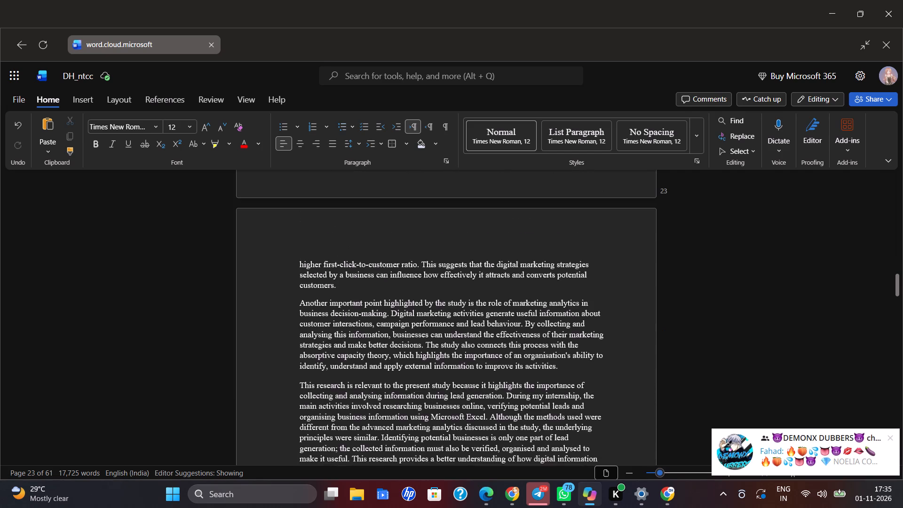
scroll(566, 278, down, 11)
scroll(566, 278, up, 4)
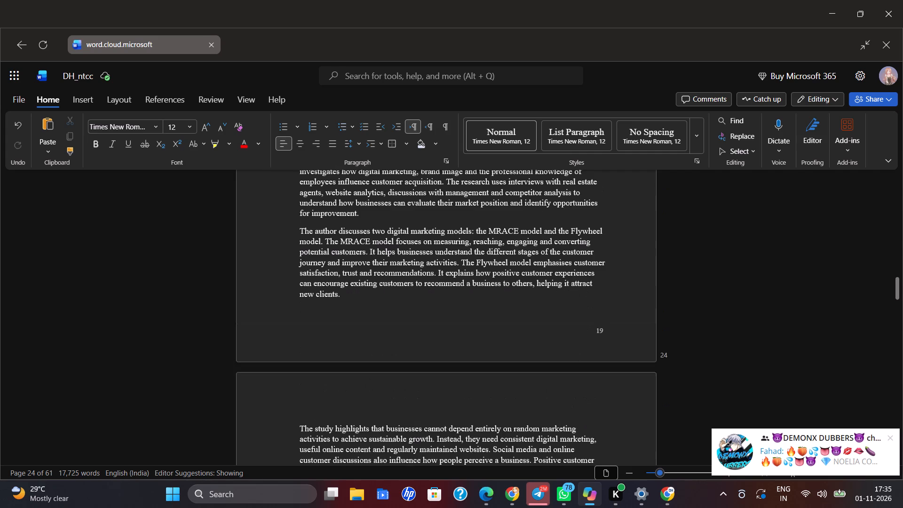
scroll(566, 278, down, 20)
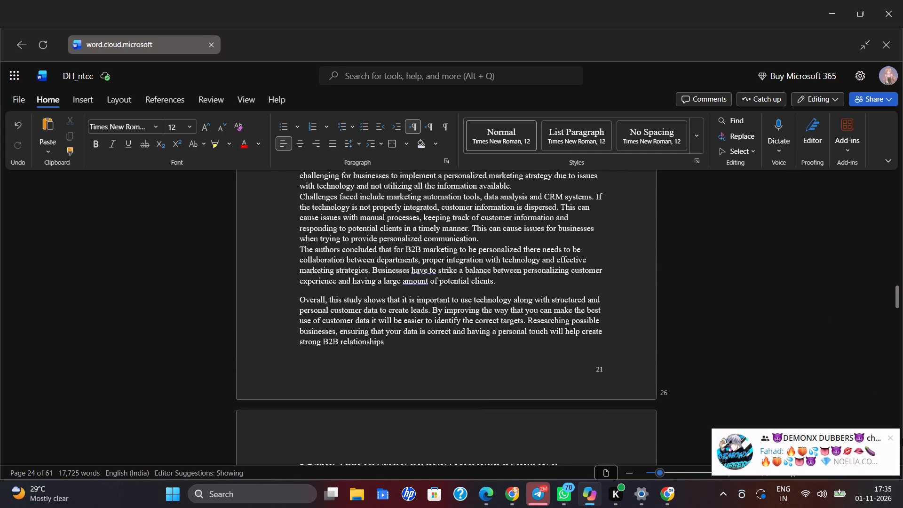
scroll(884, 449, down, 3)
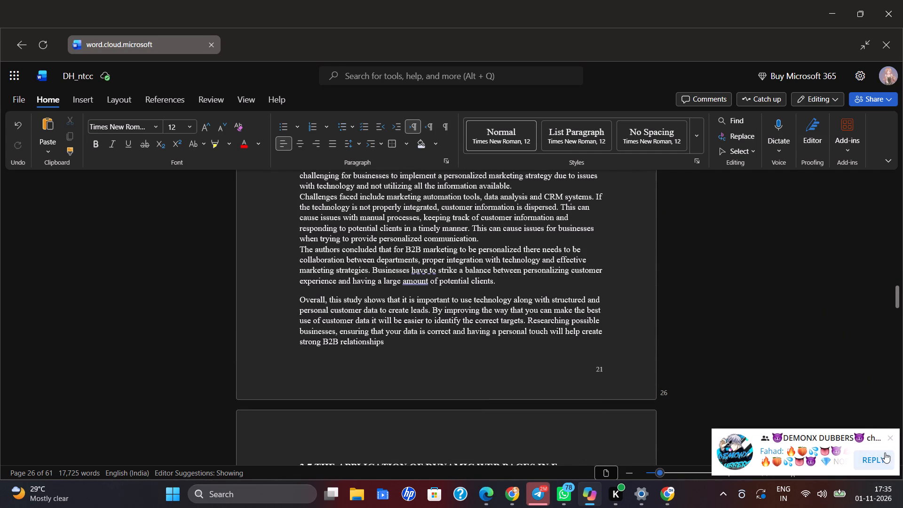
scroll(628, 267, down, 12)
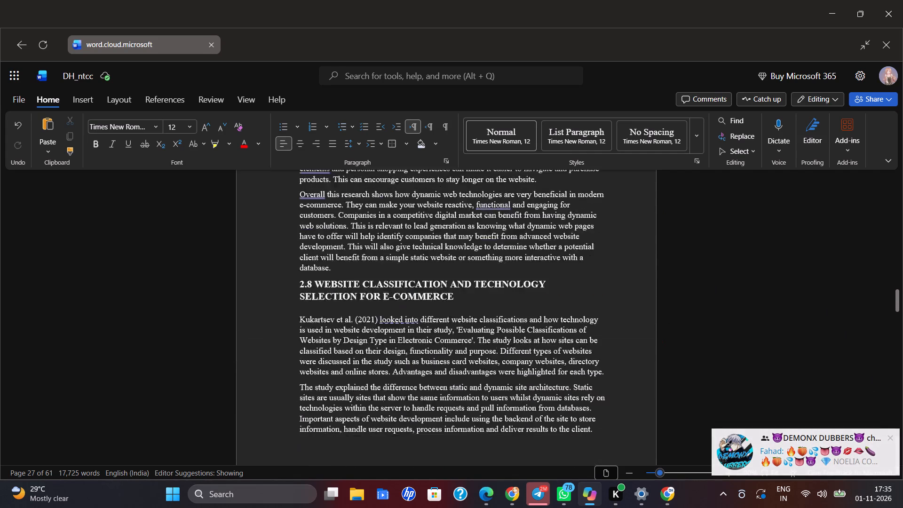
scroll(629, 317, down, 4)
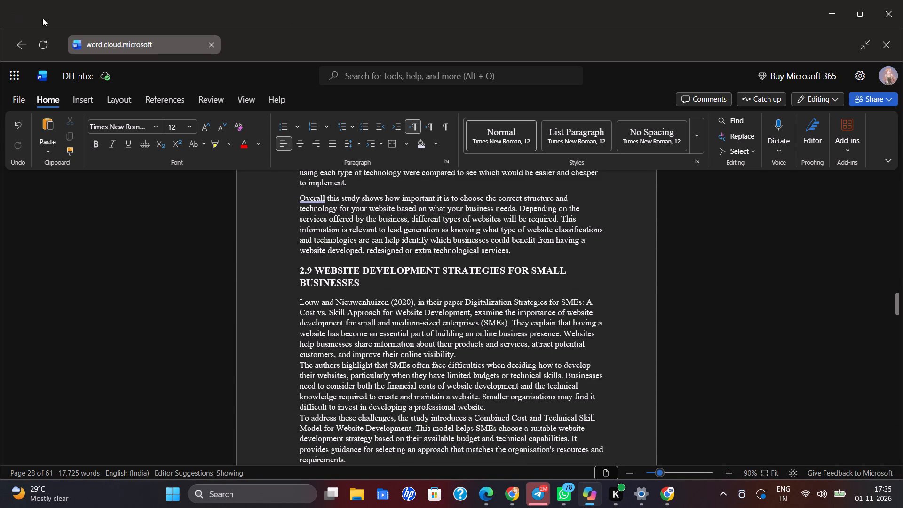
scroll(264, 218, down, 3)
scroll(395, 344, down, 5)
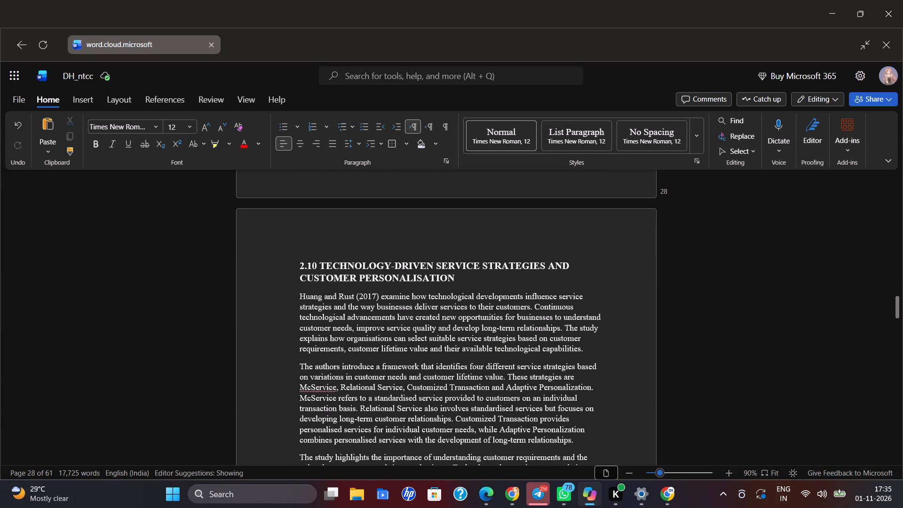
scroll(396, 345, down, 10)
scroll(403, 394, down, 4)
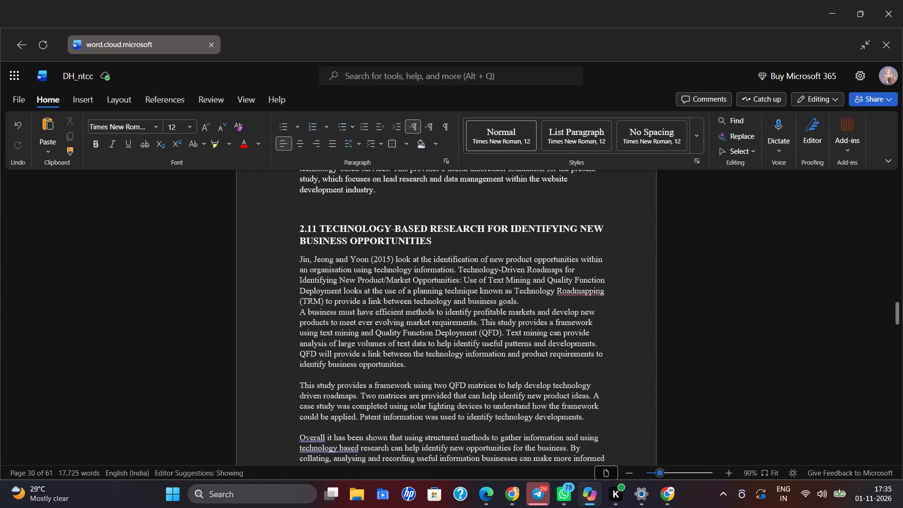
scroll(402, 391, down, 4)
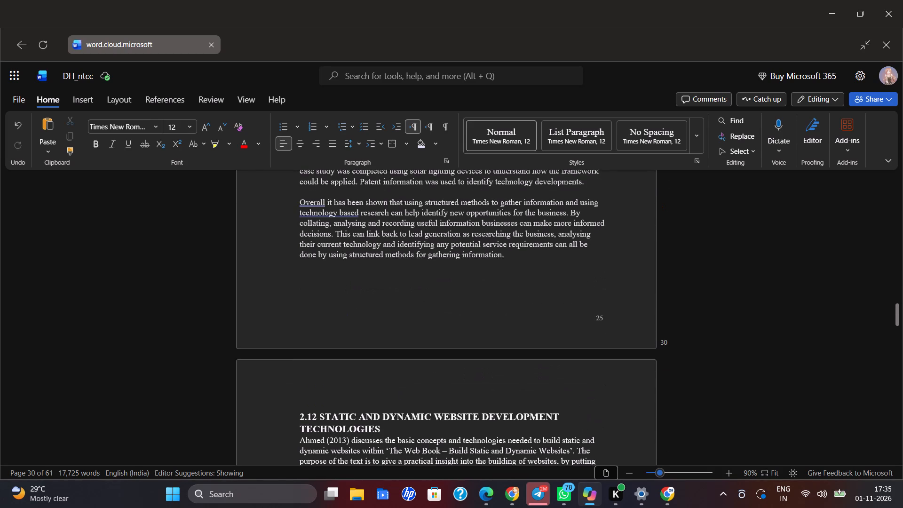
scroll(484, 351, down, 9)
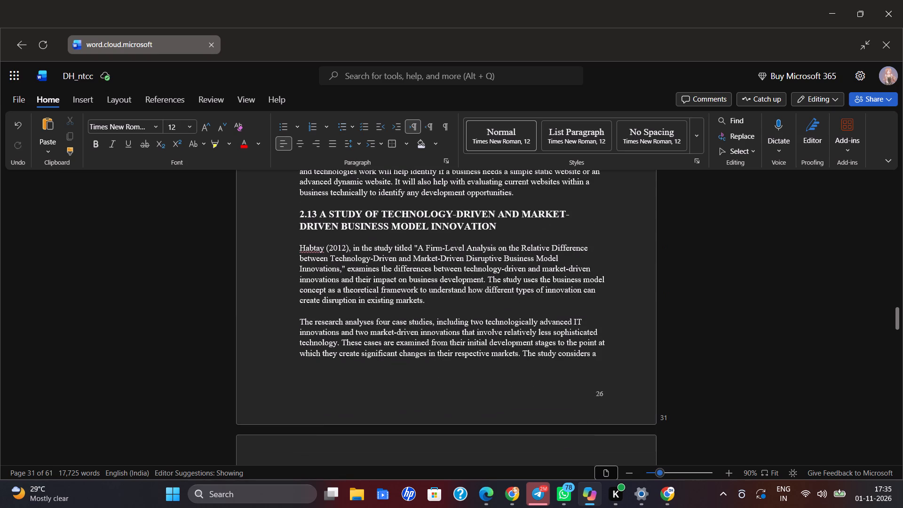
scroll(484, 348, down, 19)
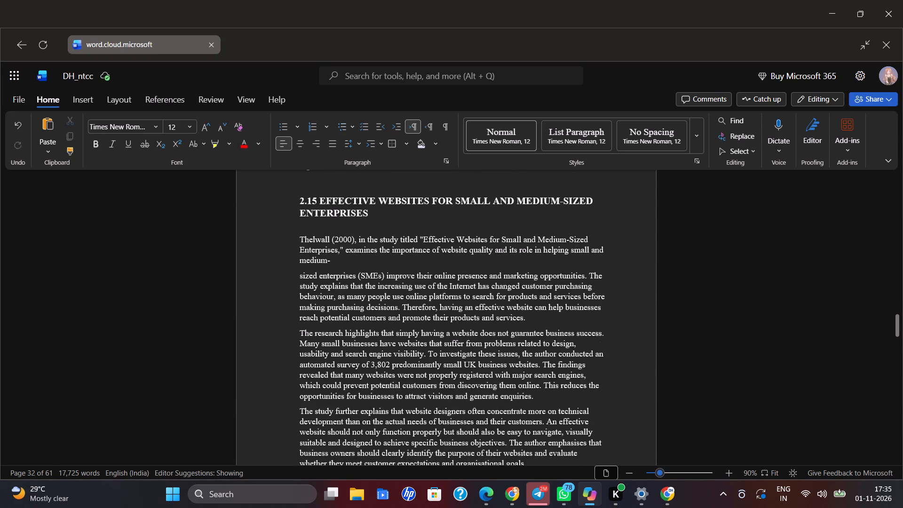
scroll(485, 348, down, 10)
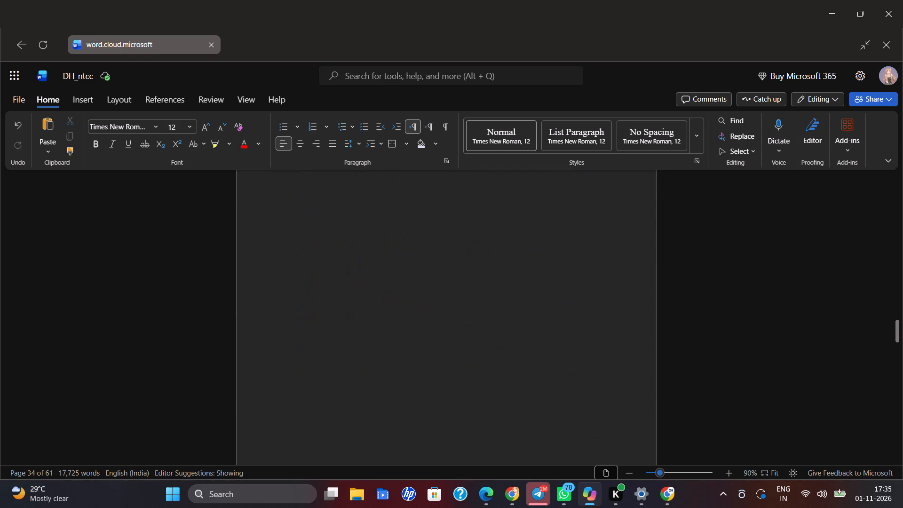
Examine the research gaps section at the end of Chapter 2, and sections 3.1 Data Collection and 3.2 Data Preprocessing.
scroll(485, 347, up, 5)
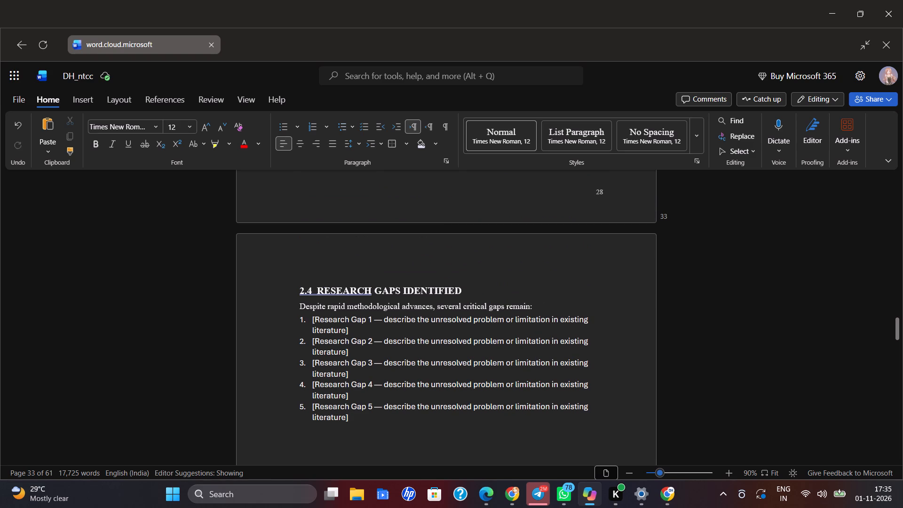
scroll(351, 327, down, 10)
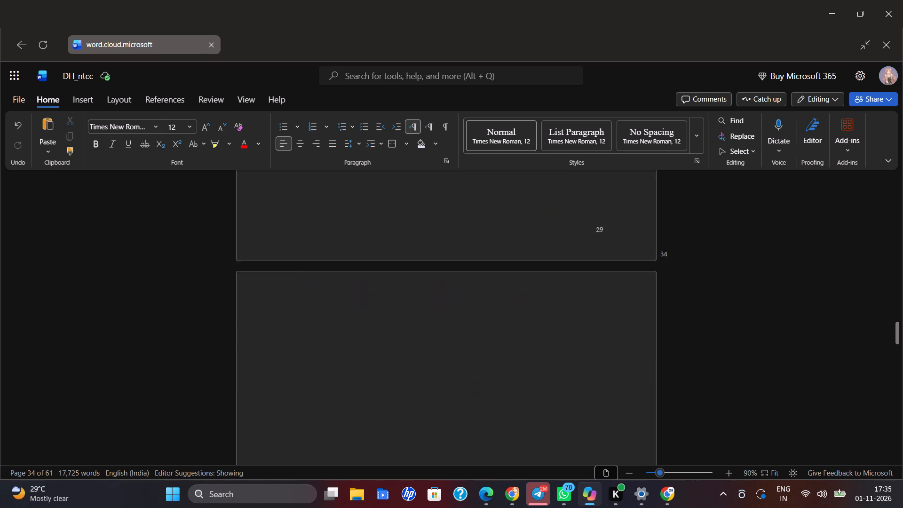
scroll(367, 344, down, 5)
scroll(372, 347, up, 1)
scroll(386, 359, down, 7)
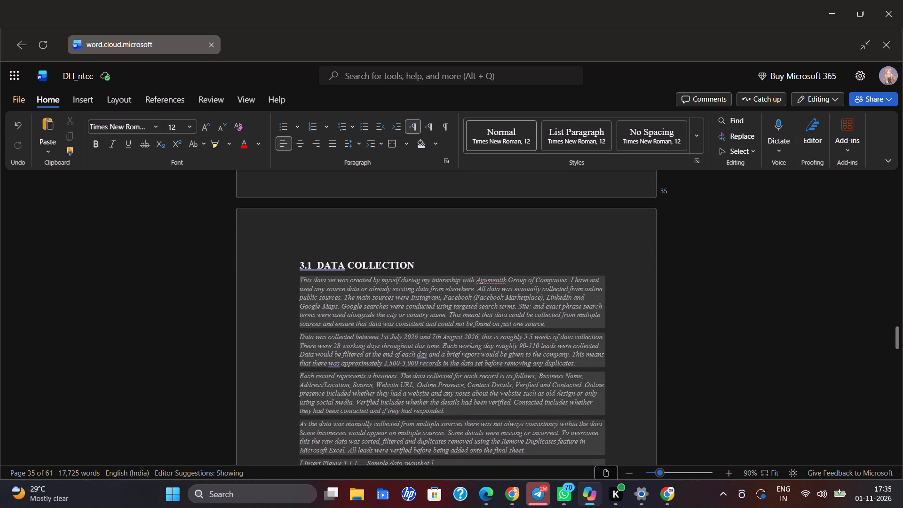
scroll(402, 289, down, 3)
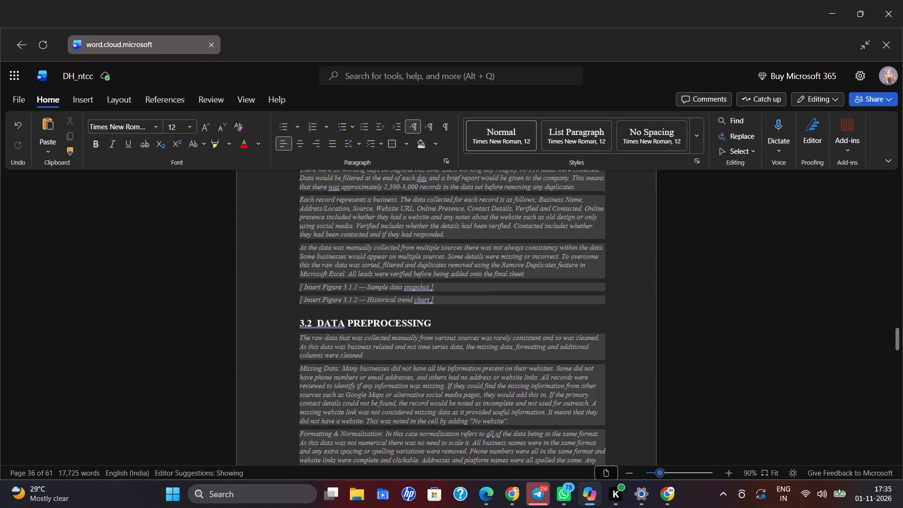
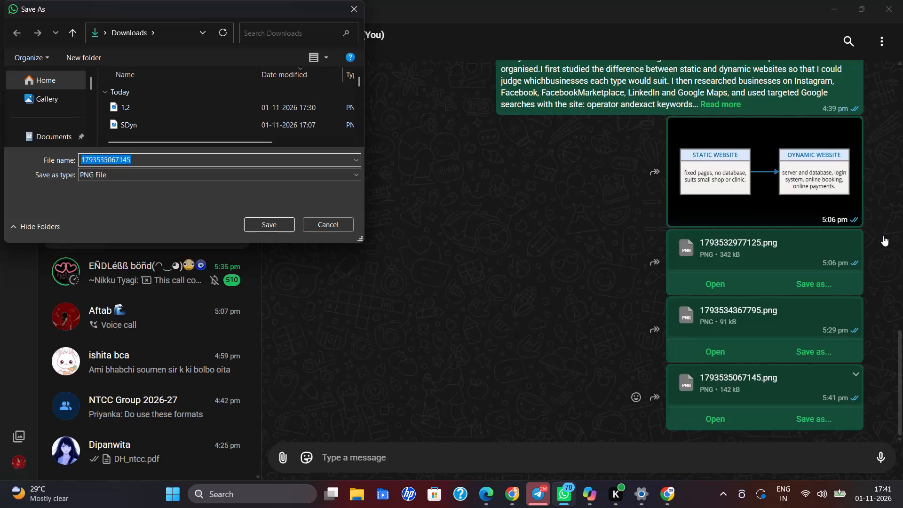
Name the latest PNG image from the chat 3.1 for saving in the Downloads folder.
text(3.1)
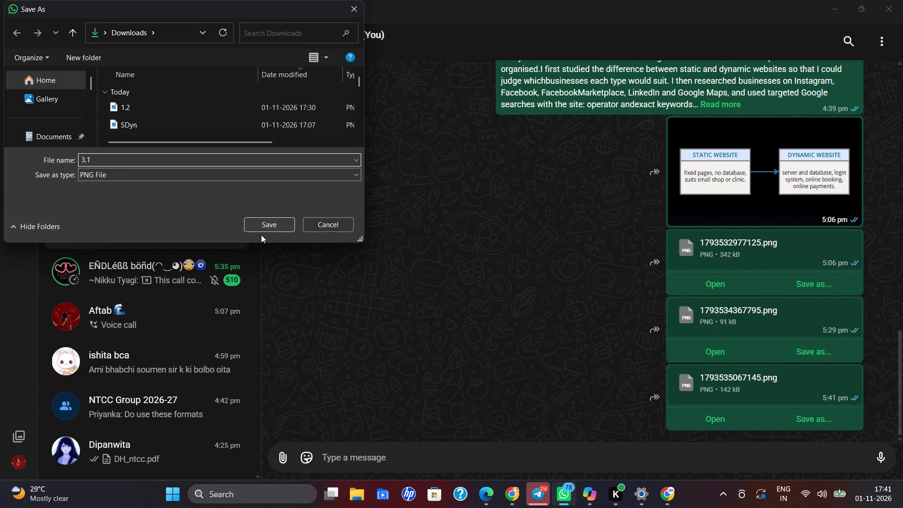
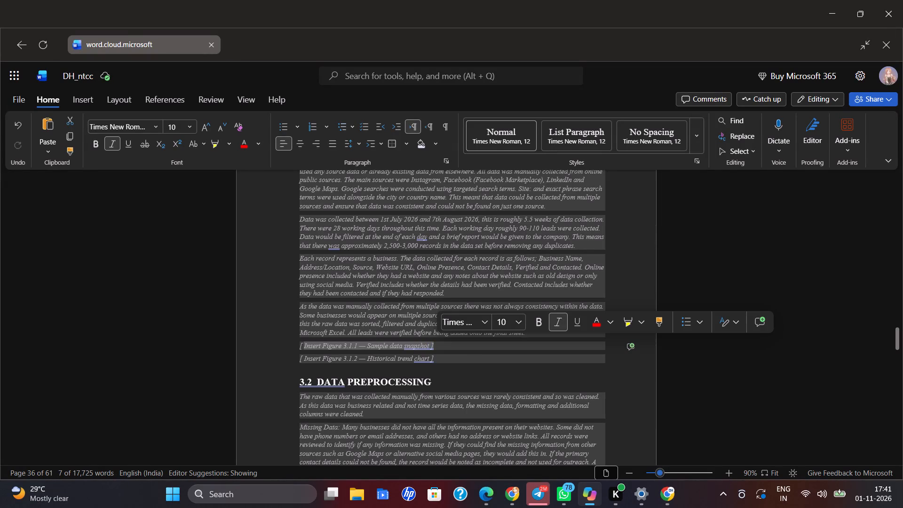
Delete the placeholder line "[ Insert Figure 3.1.1 — Sample data snapshot ]" at the end of section 3.1.
key(BackSpace)
key(BackSpace)
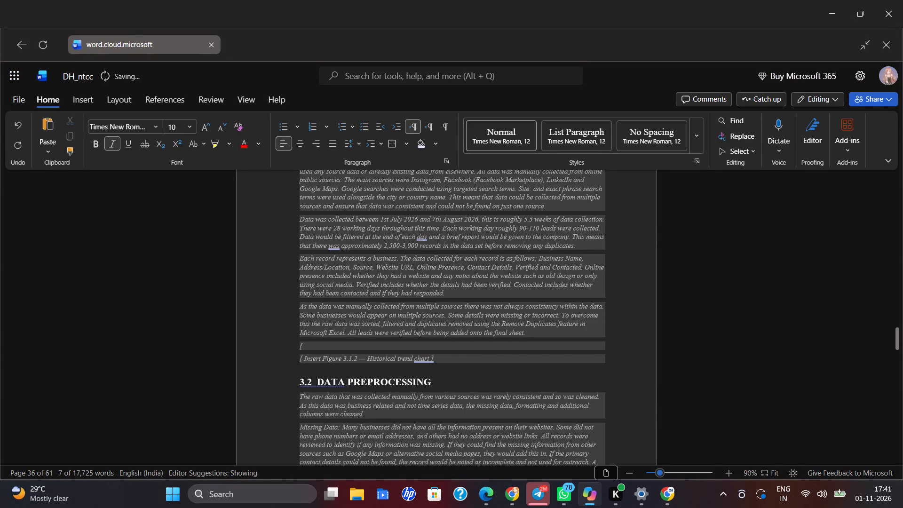
key(BackSpace)
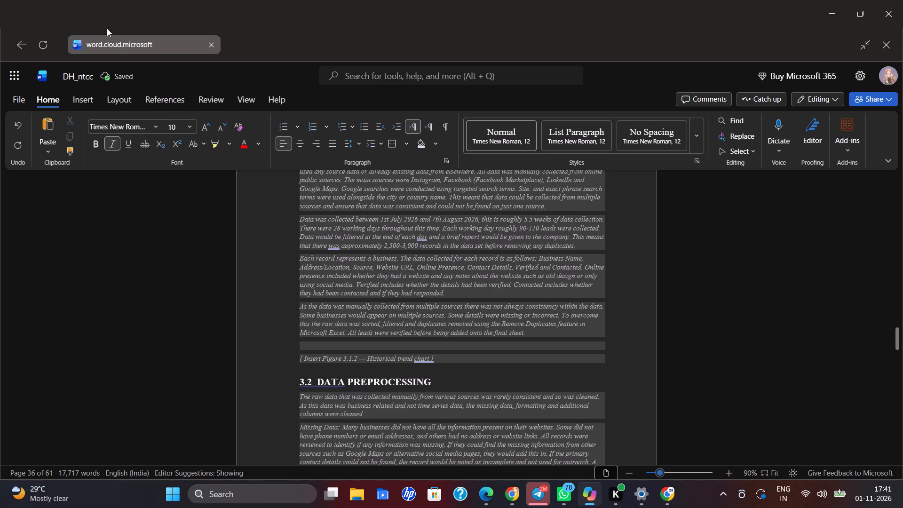
Insert a picture from this device on the empty line above the Figure 3.1.2 placeholder in section 3.1.
click(72, 98)
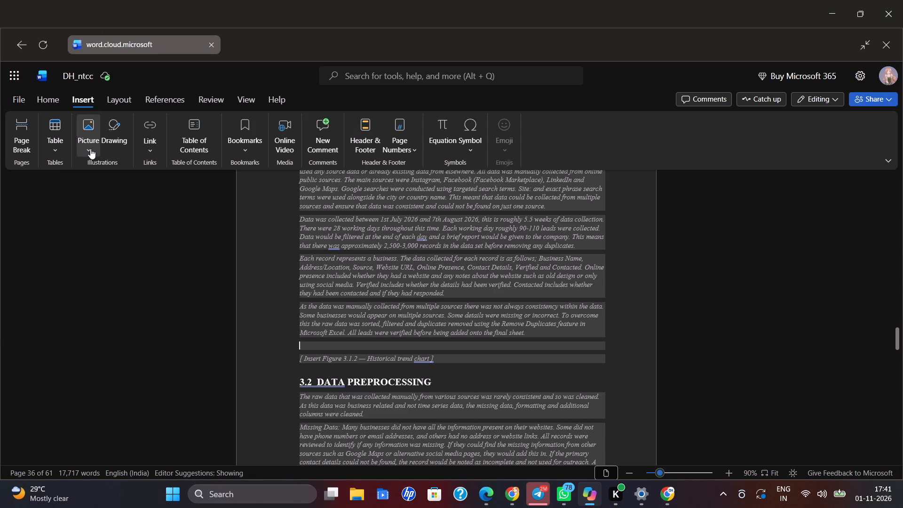
click(89, 134)
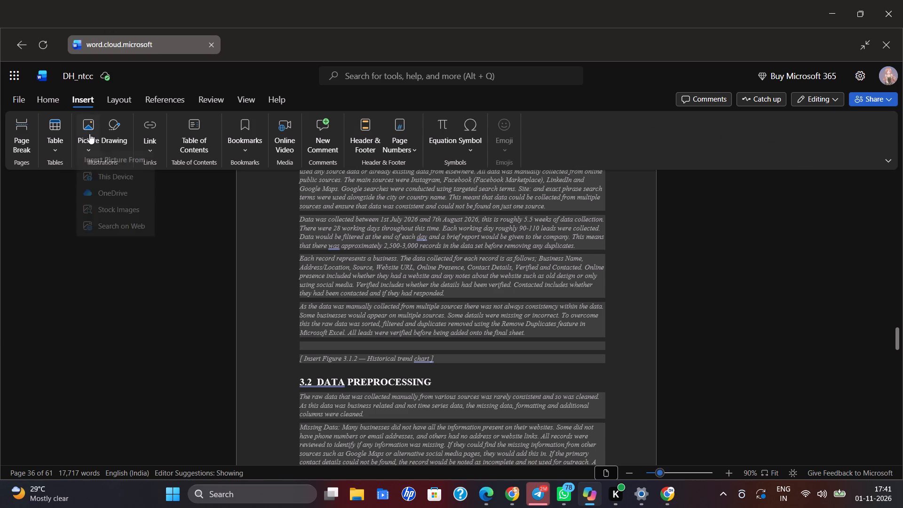
click(95, 185)
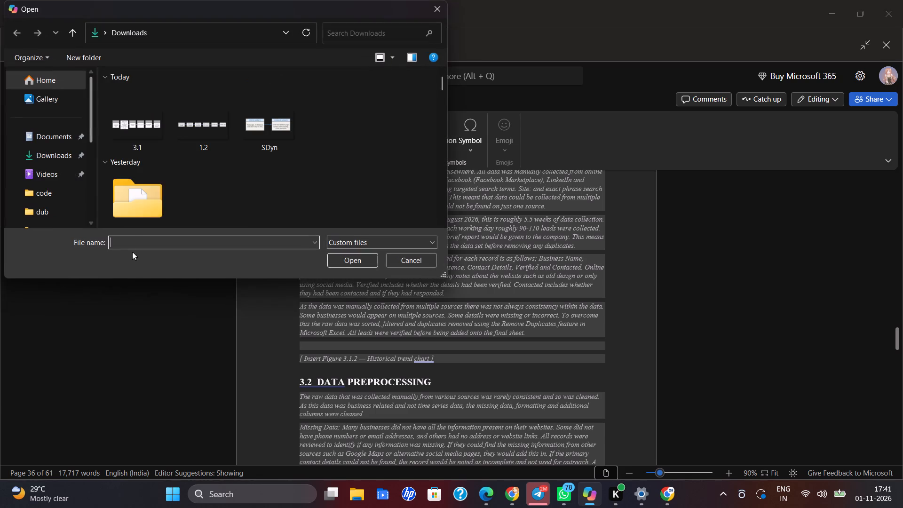
Insert the picture 3.1 from Downloads above the Figure 3.1.2 placeholder at the end of section 3.1.
click(122, 115)
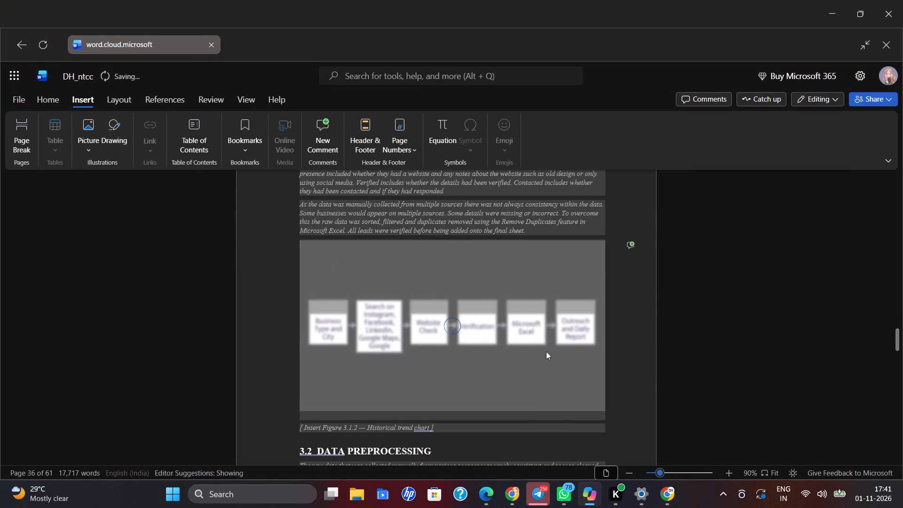
click(693, 284)
Shrink the inserted flowchart picture proportionally to about 5.08" wide by 2.84" high.
scroll(612, 308, down, 1)
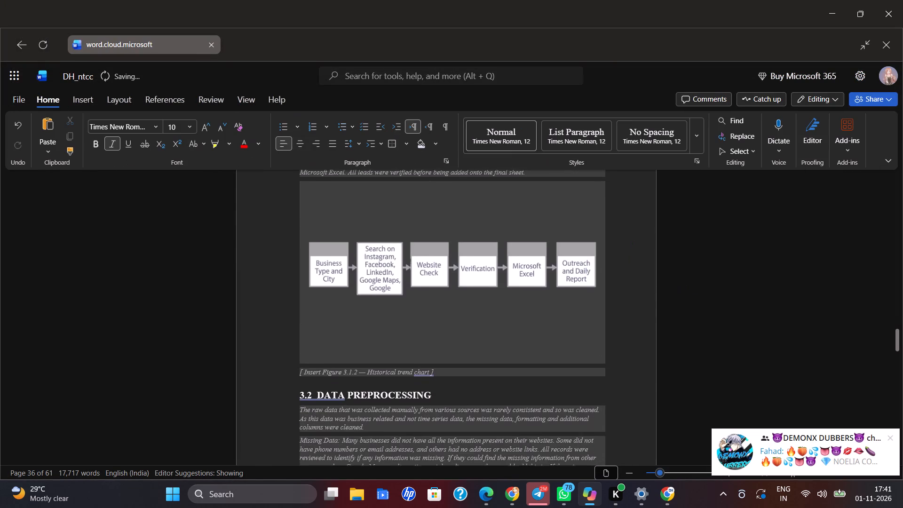
scroll(629, 340, down, 6)
scroll(627, 331, up, 8)
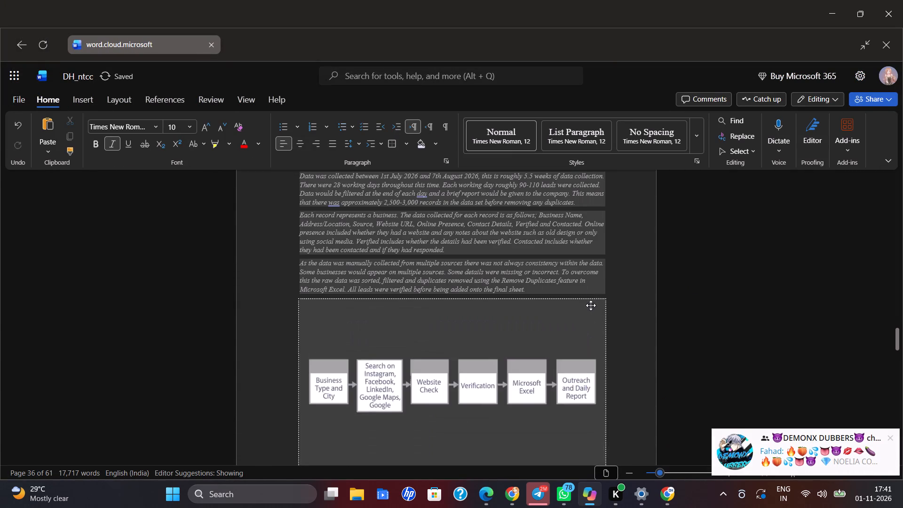
click(587, 320)
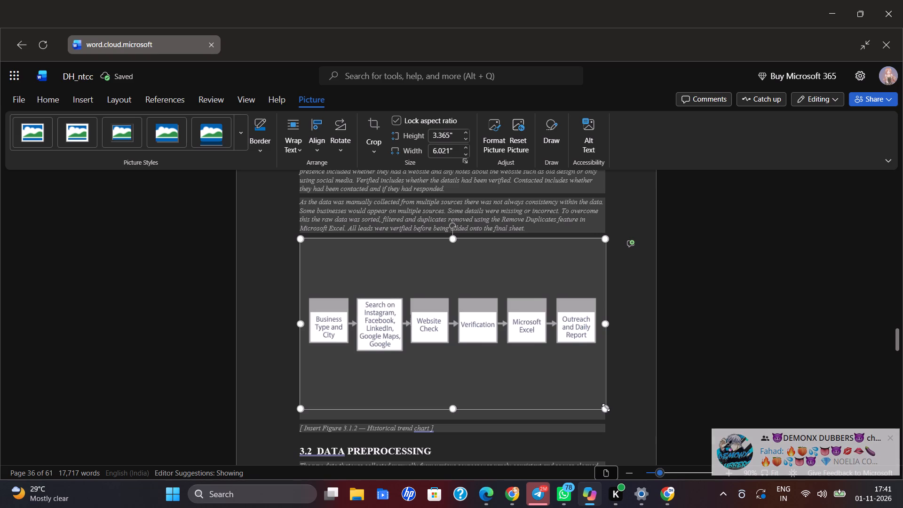
drag(606, 407, 542, 367)
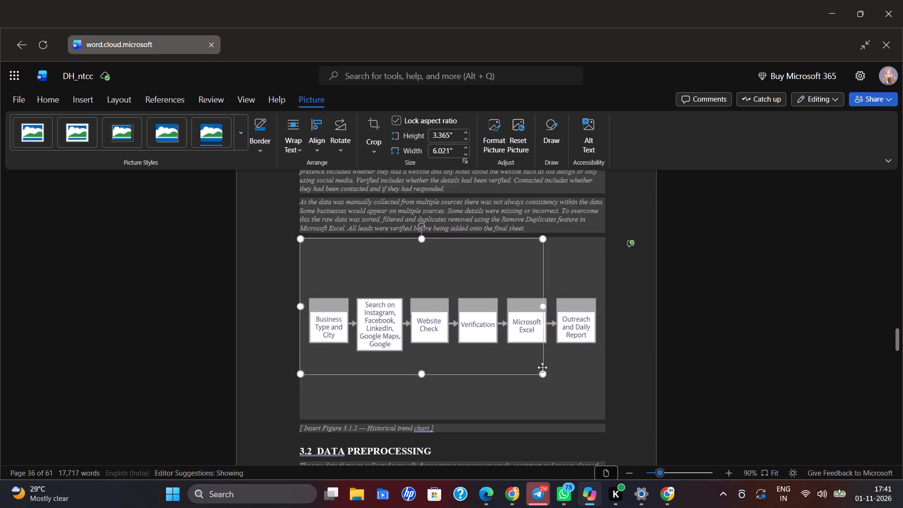
drag(542, 367, 565, 376)
click(761, 328)
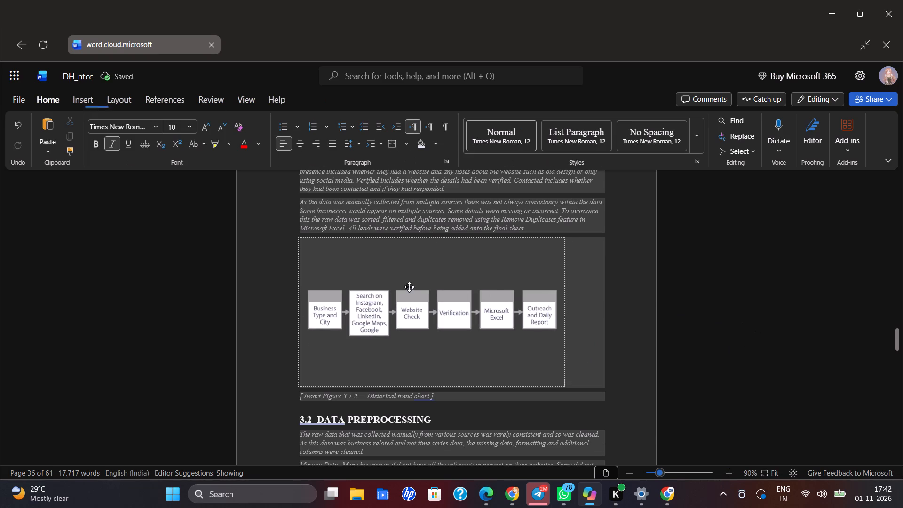
click(530, 339)
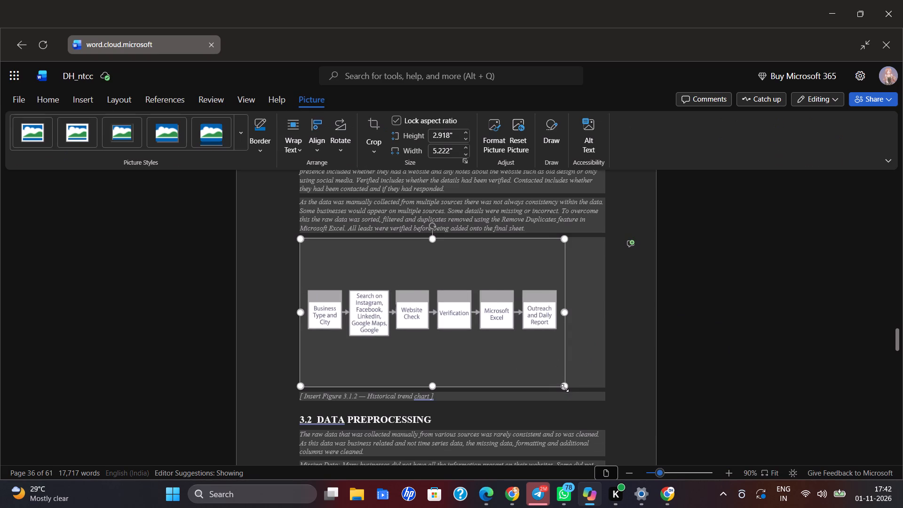
drag(565, 388, 558, 387)
click(713, 351)
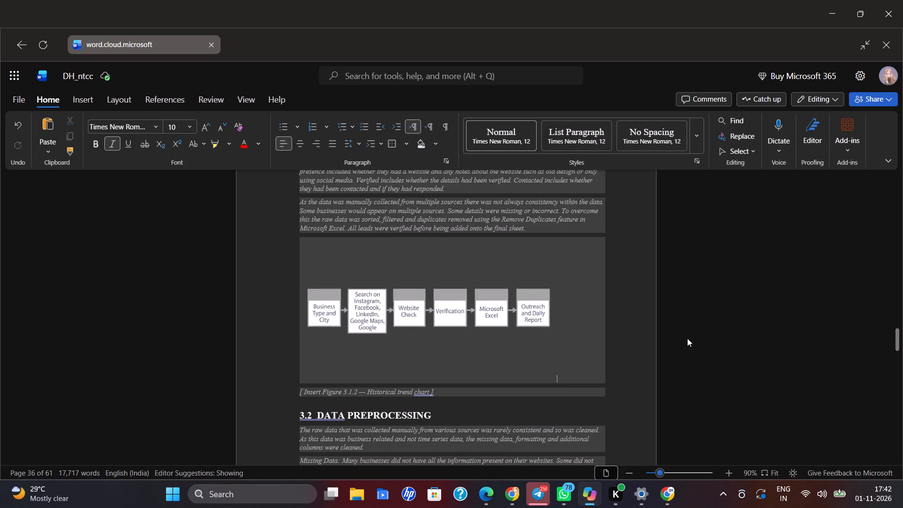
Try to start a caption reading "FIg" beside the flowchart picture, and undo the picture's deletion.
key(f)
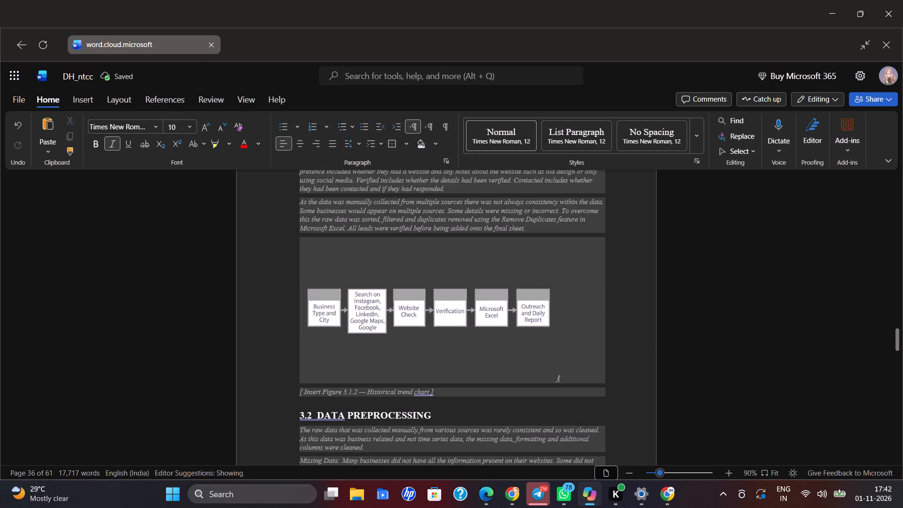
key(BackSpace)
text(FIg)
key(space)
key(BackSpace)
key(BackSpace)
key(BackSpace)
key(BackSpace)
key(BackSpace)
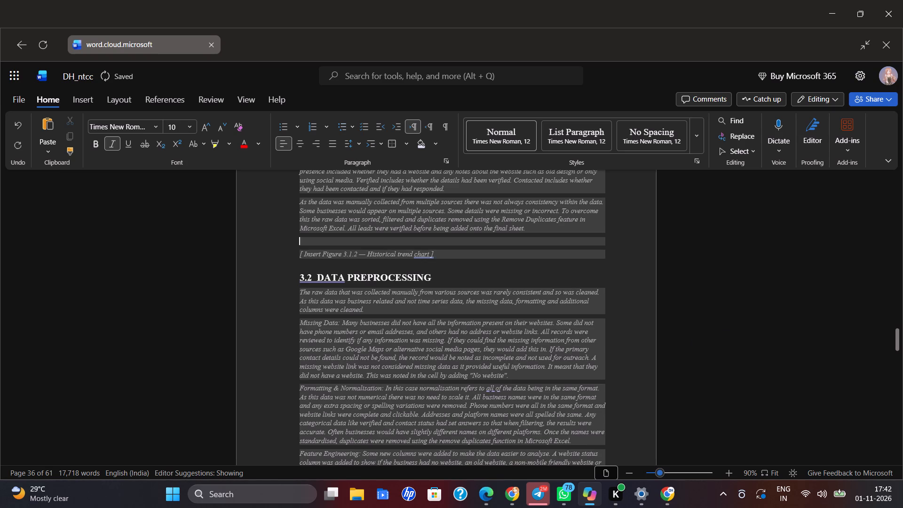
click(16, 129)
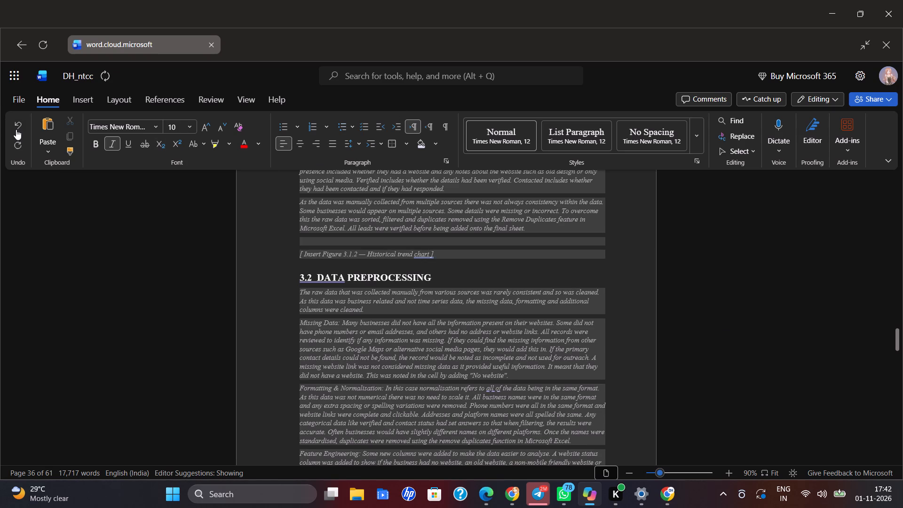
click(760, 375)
Stretch the flowchart picture horizontally to about 5.29" wide, keeping its height.
click(504, 332)
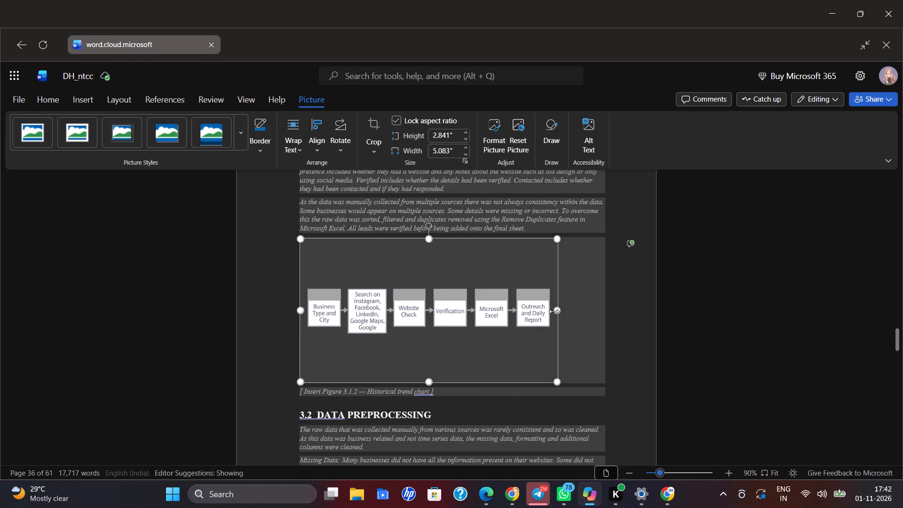
drag(556, 311, 567, 314)
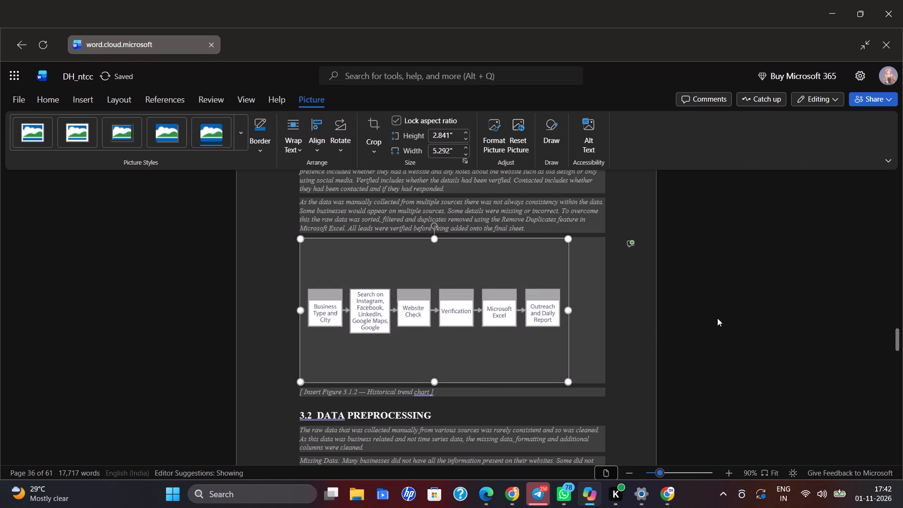
click(717, 318)
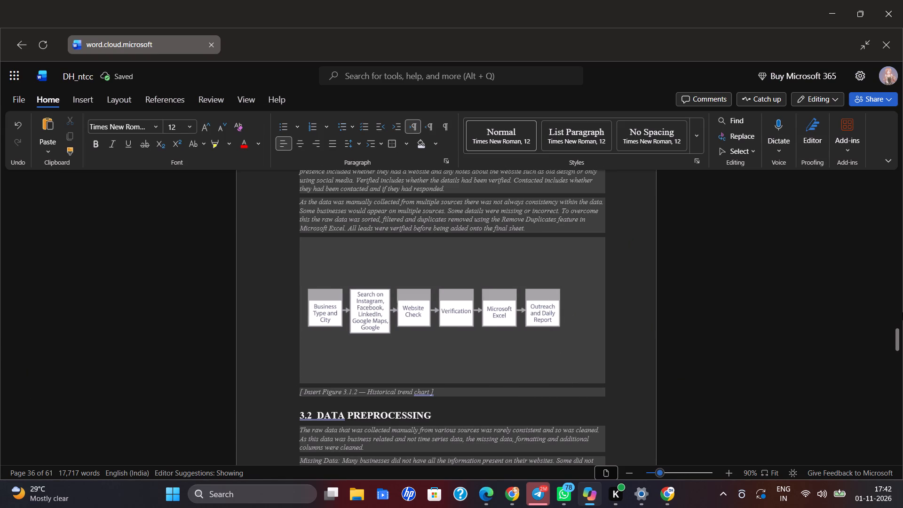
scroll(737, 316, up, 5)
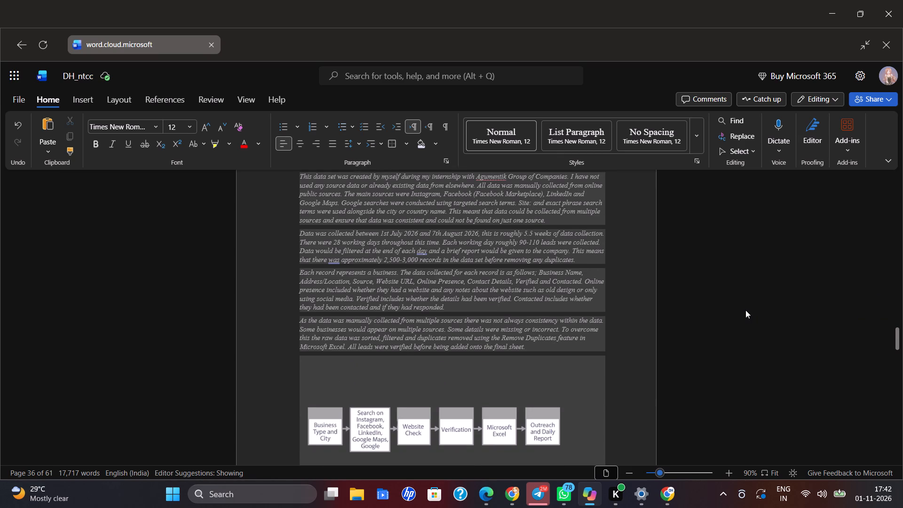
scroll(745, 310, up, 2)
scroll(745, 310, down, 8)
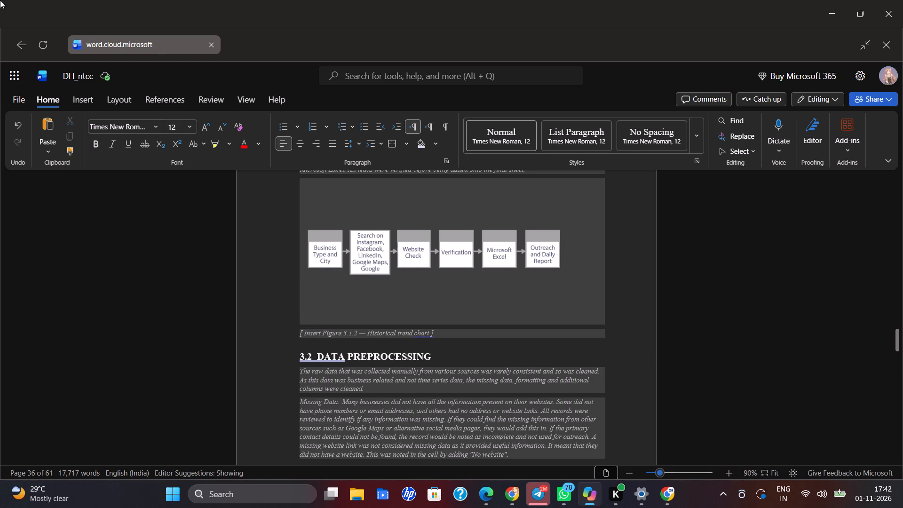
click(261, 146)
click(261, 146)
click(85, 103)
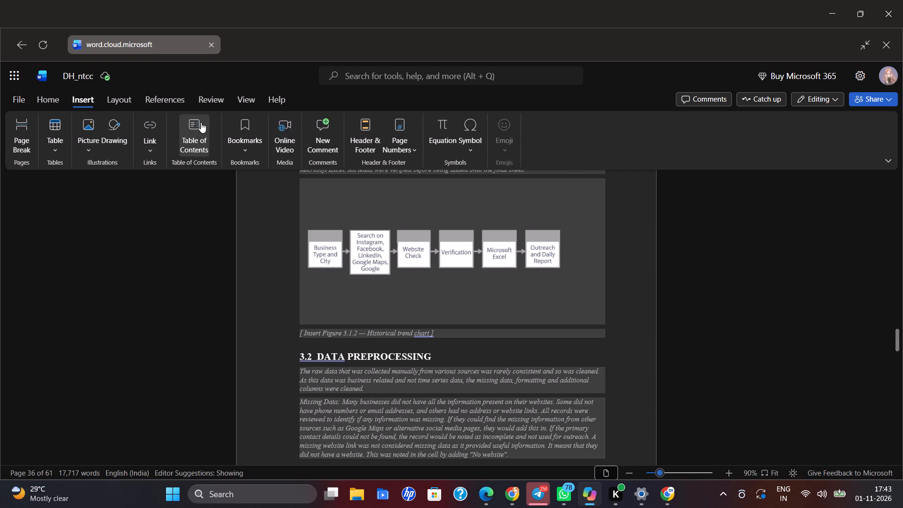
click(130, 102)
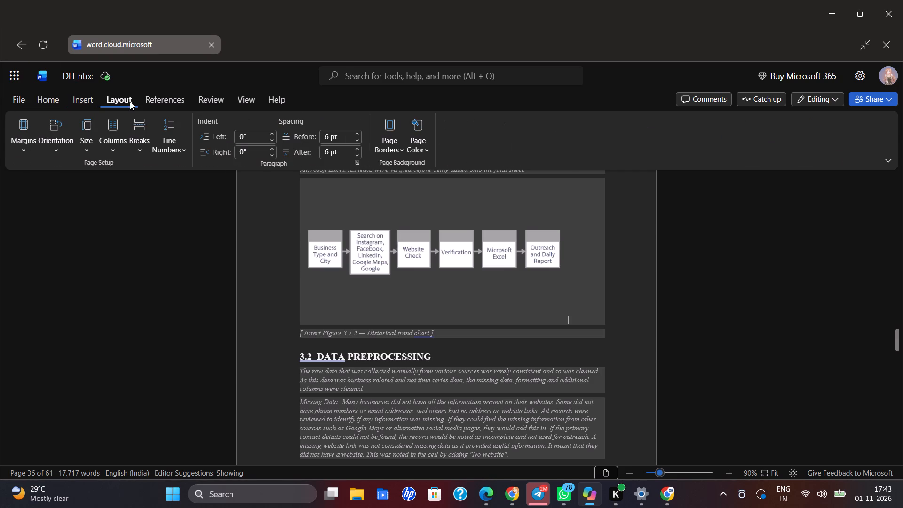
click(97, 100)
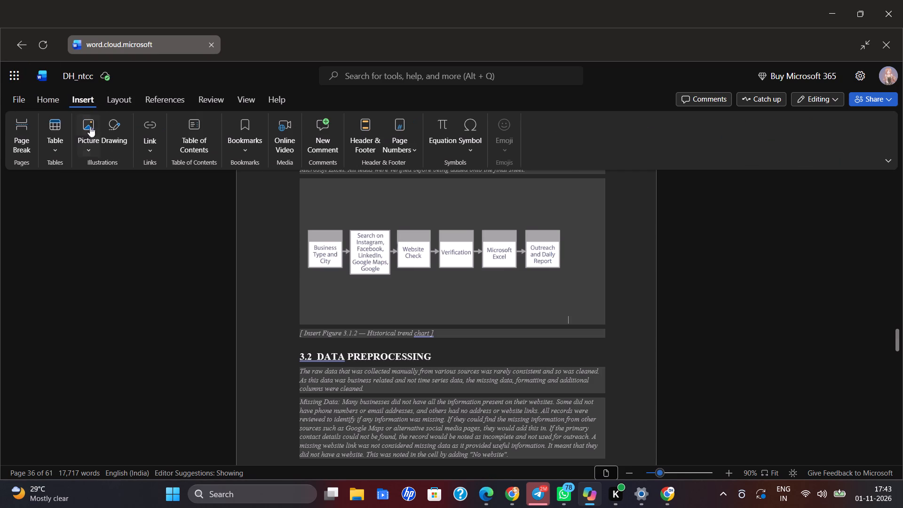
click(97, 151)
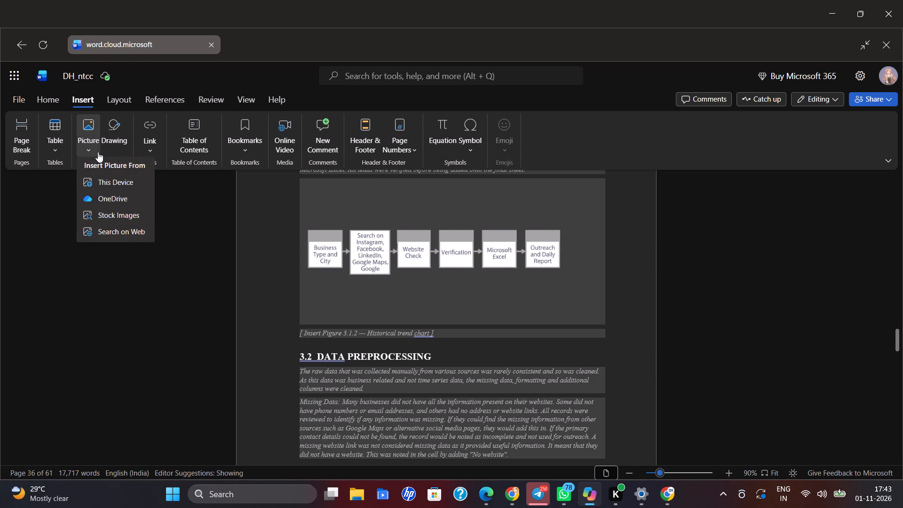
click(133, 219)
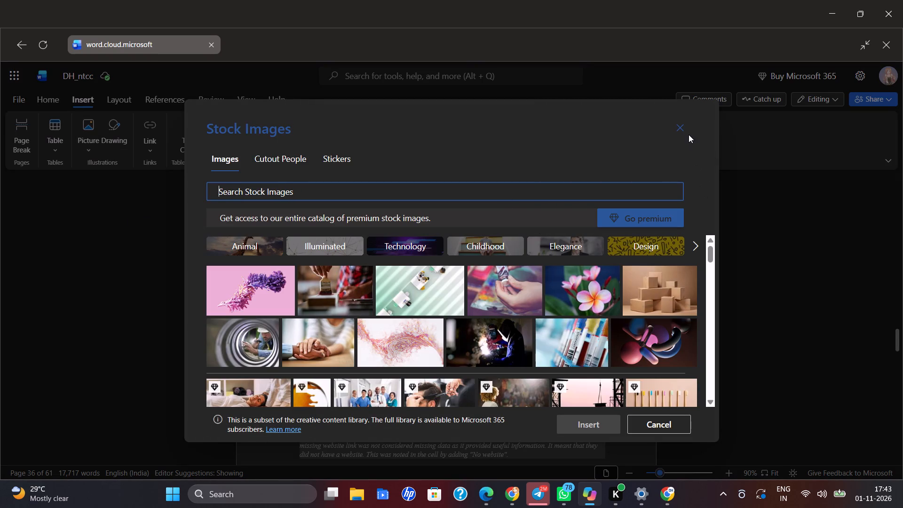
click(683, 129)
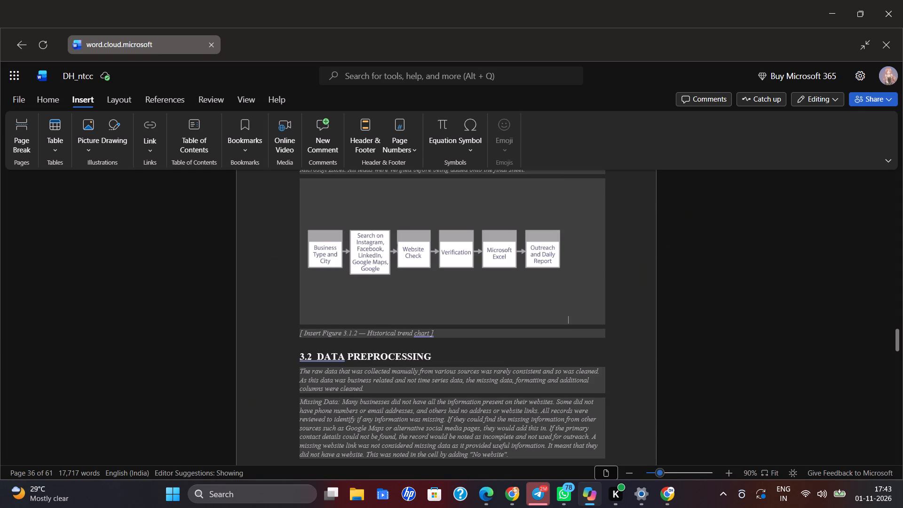
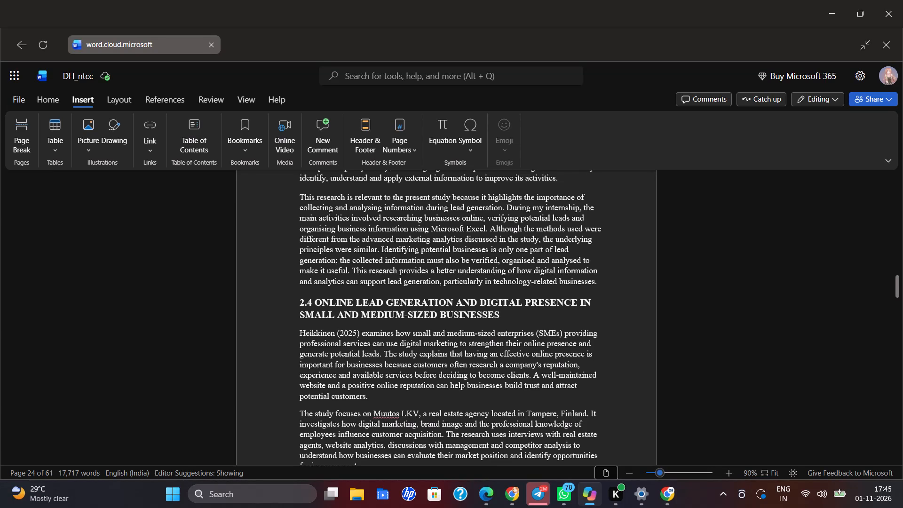
scroll(650, 355, up, 3)
scroll(651, 278, up, 11)
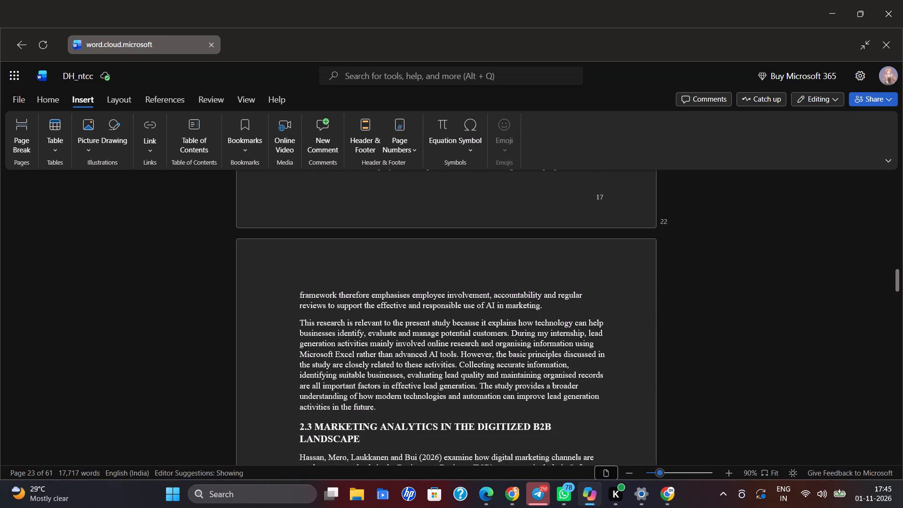
scroll(651, 278, up, 18)
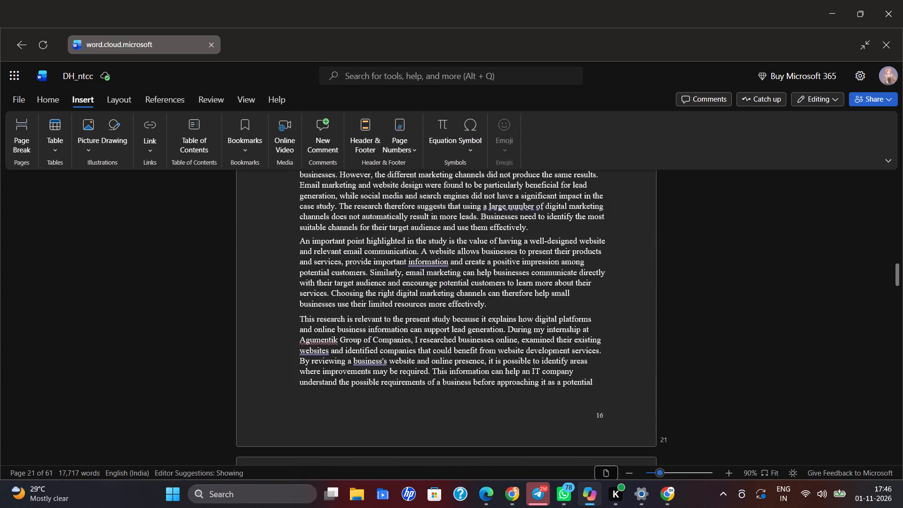
scroll(633, 281, up, 19)
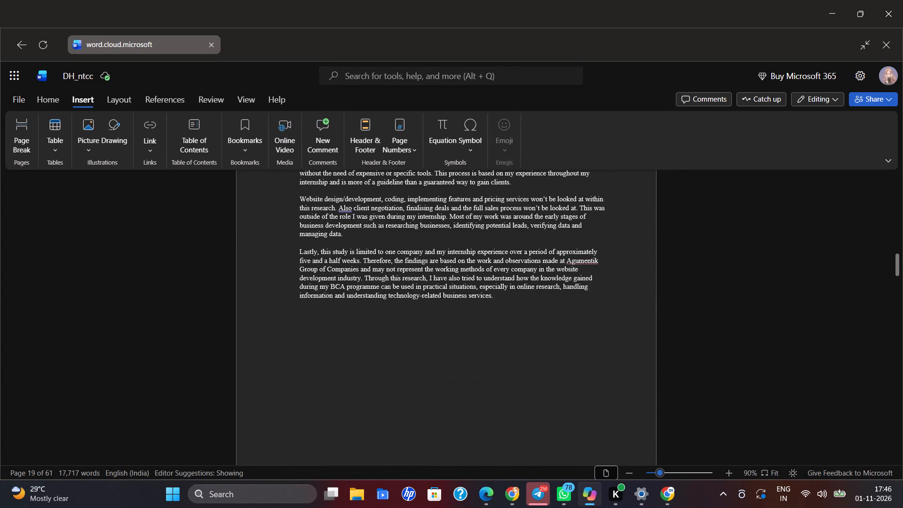
scroll(644, 254, up, 9)
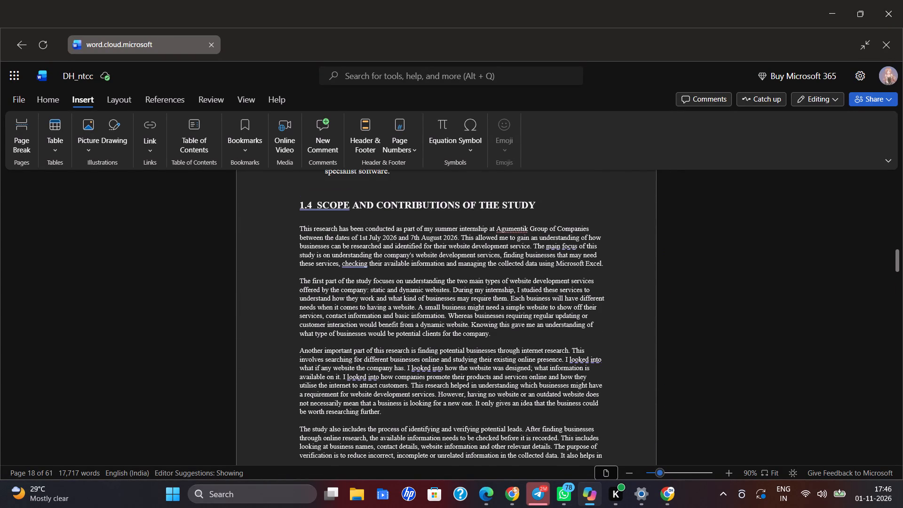
scroll(592, 215, up, 3)
scroll(545, 232, up, 16)
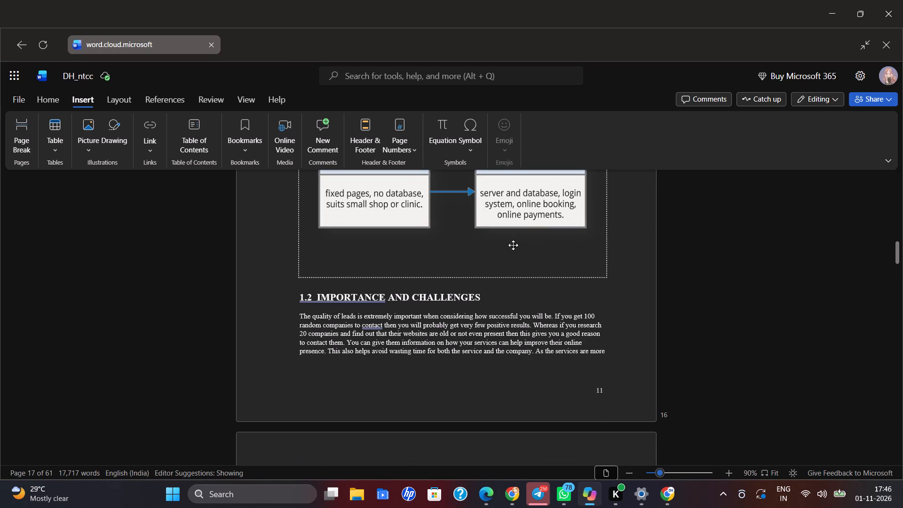
scroll(198, 349, up, 13)
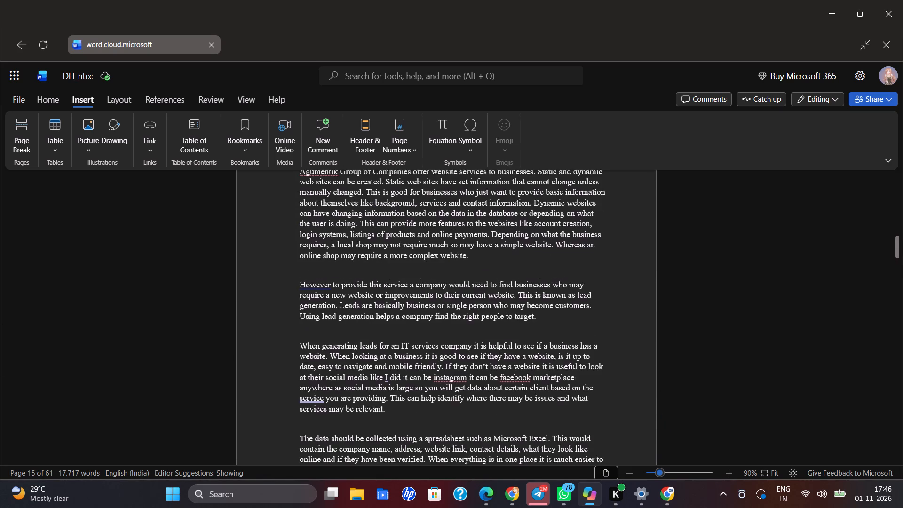
scroll(336, 321, up, 17)
scroll(336, 320, up, 10)
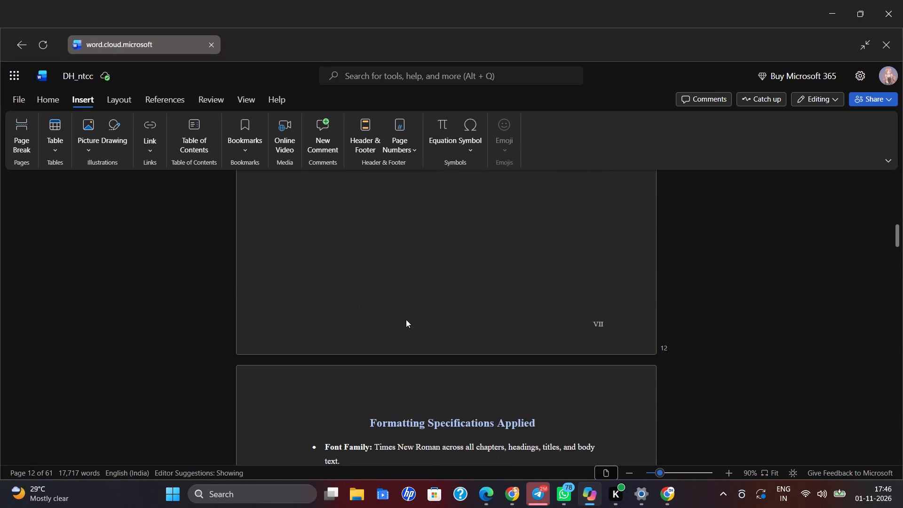
scroll(406, 319, up, 13)
Look through the pages from the chapter 1 introduction to section 2.3 on marketing analytics.
scroll(406, 319, down, 3)
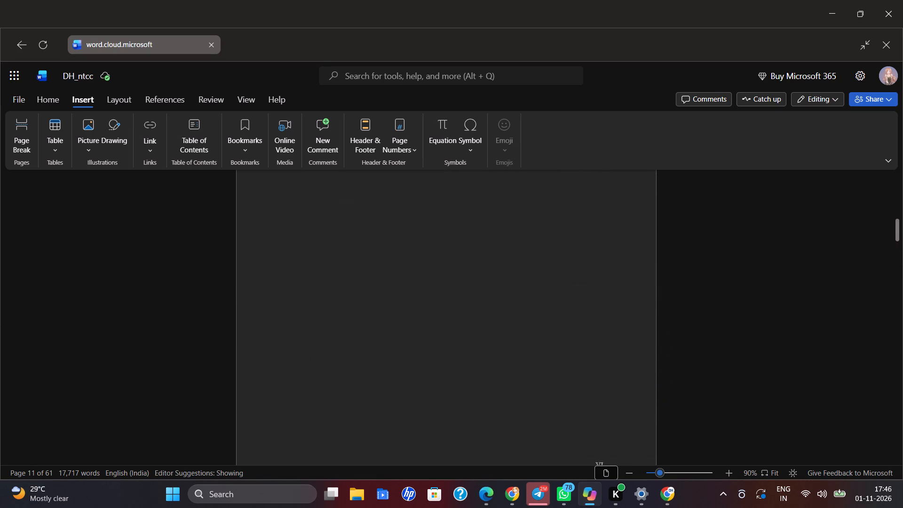
scroll(406, 319, down, 18)
scroll(406, 318, down, 14)
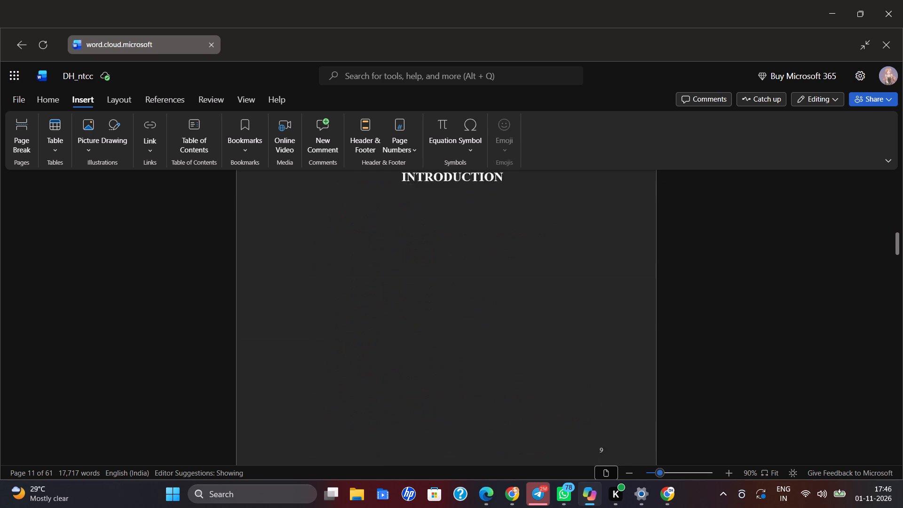
scroll(406, 318, down, 20)
scroll(426, 346, down, 5)
scroll(562, 290, down, 6)
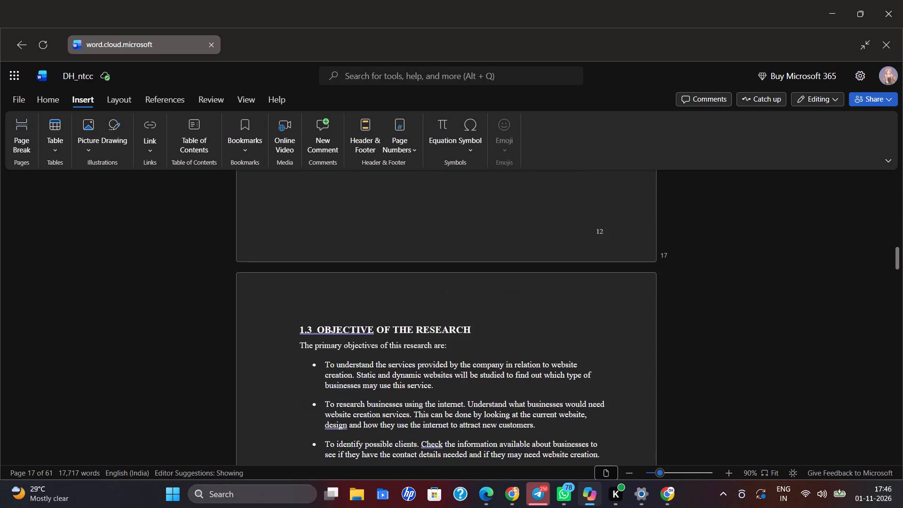
scroll(499, 261, down, 16)
scroll(493, 289, down, 10)
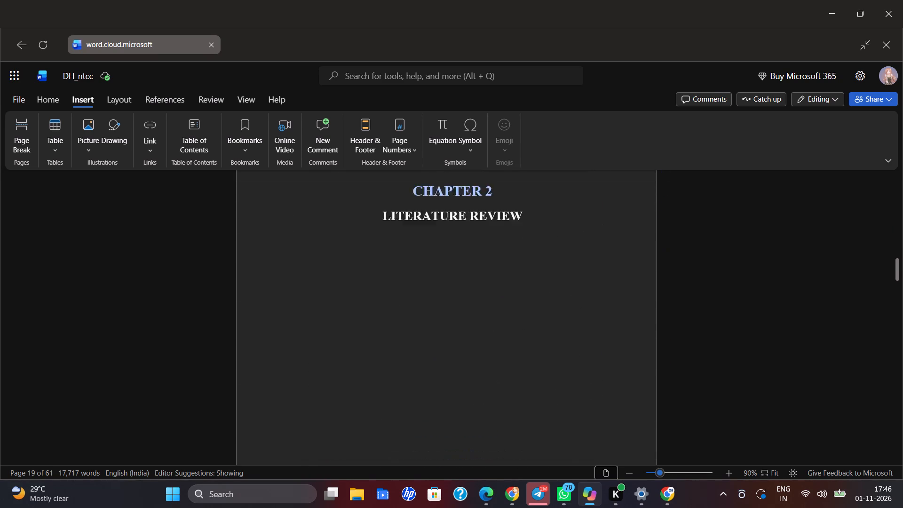
scroll(491, 289, down, 16)
scroll(488, 287, down, 5)
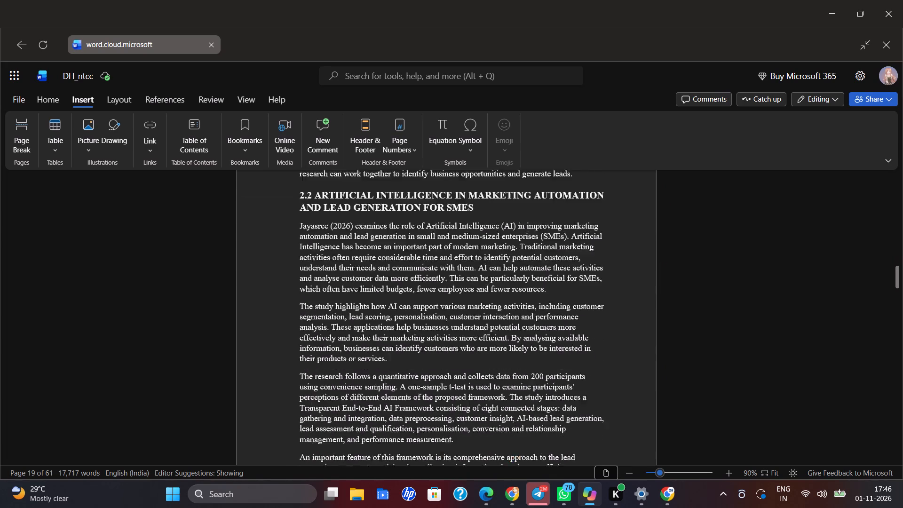
scroll(488, 287, up, 1)
scroll(488, 286, down, 10)
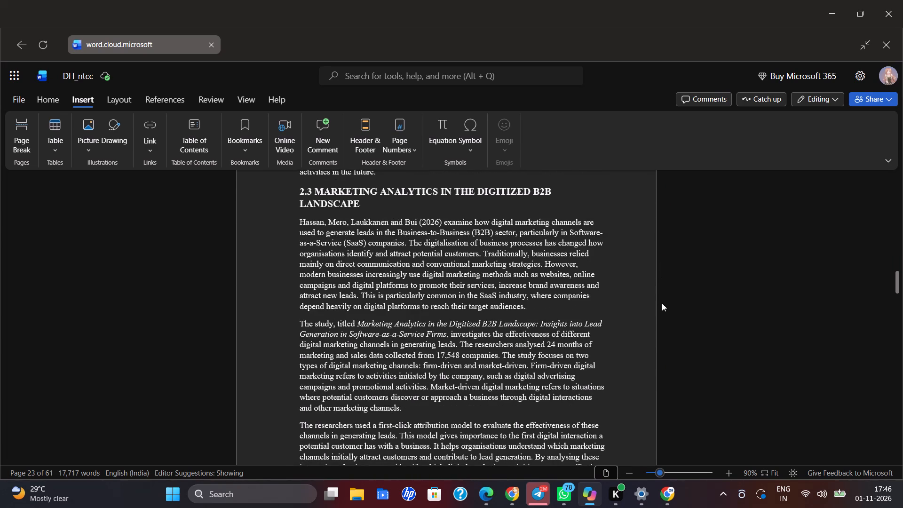
Go back to the lead-process flowchart picture at the end of section 1.2 and examine its frame and size.
scroll(650, 340, up, 16)
scroll(646, 337, up, 7)
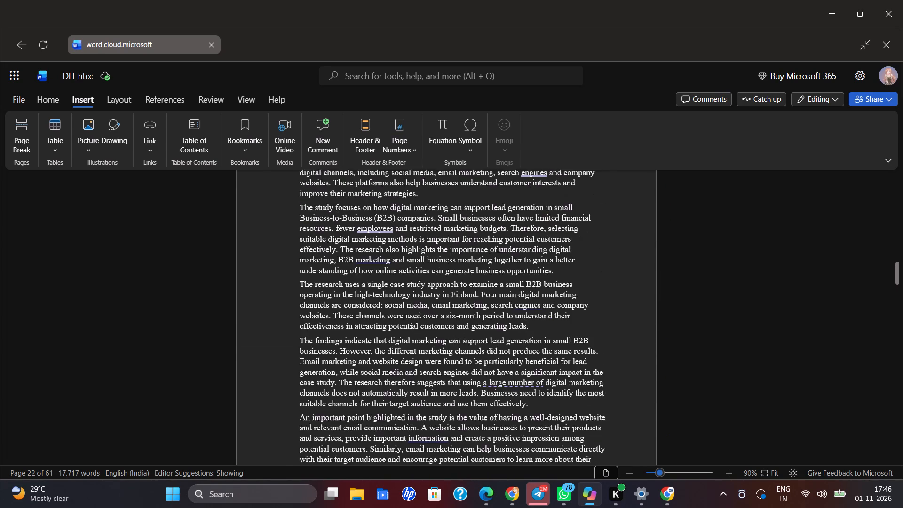
scroll(646, 337, up, 17)
scroll(665, 324, up, 18)
scroll(658, 314, down, 5)
scroll(658, 314, up, 9)
click(562, 411)
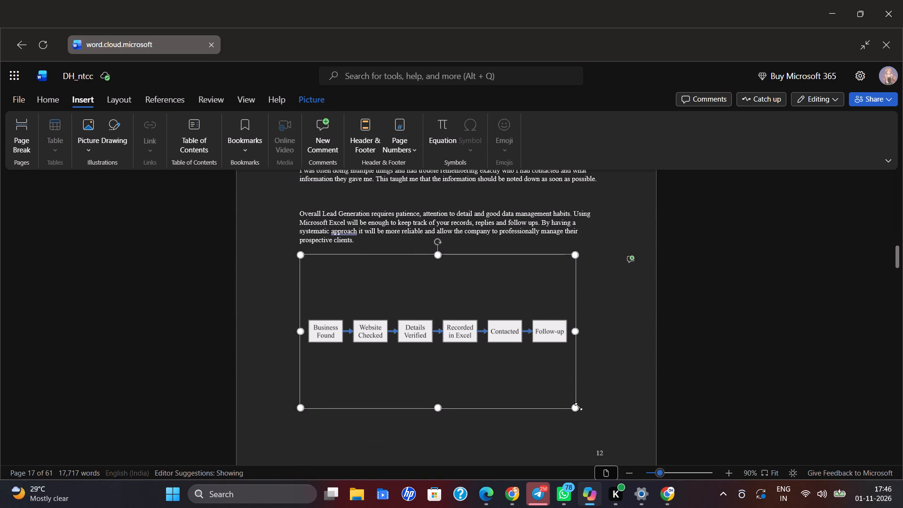
click(737, 357)
Add a blank line between the section 2.6 heading on personalised B2B marketing and its first paragraph.
scroll(581, 333, down, 20)
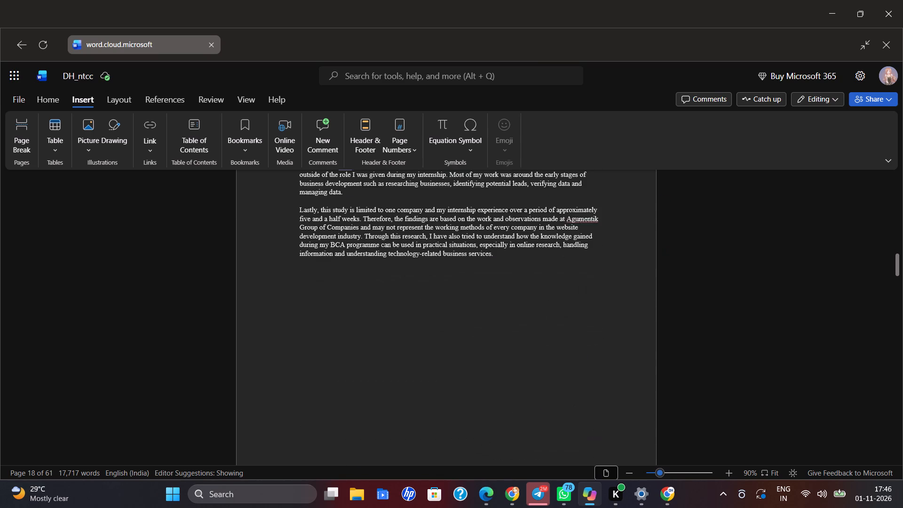
scroll(600, 305, down, 20)
scroll(601, 311, down, 5)
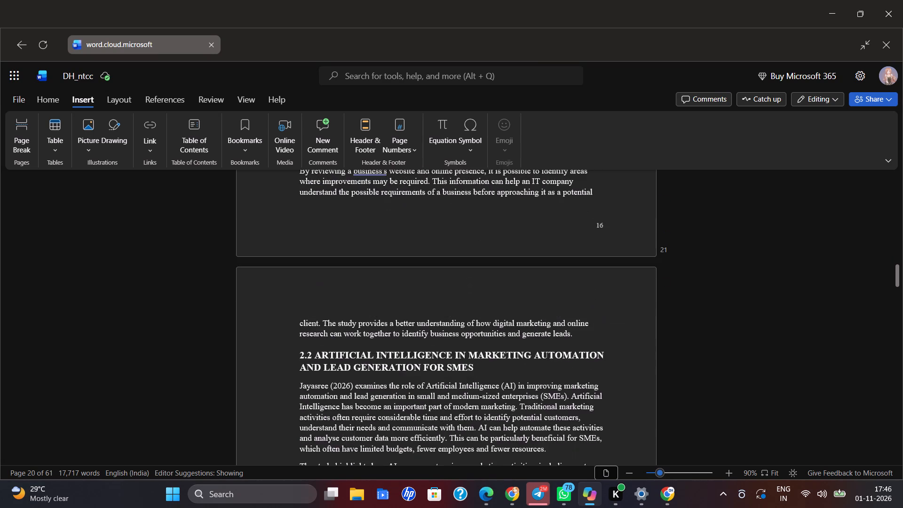
scroll(594, 311, down, 20)
scroll(593, 321, down, 10)
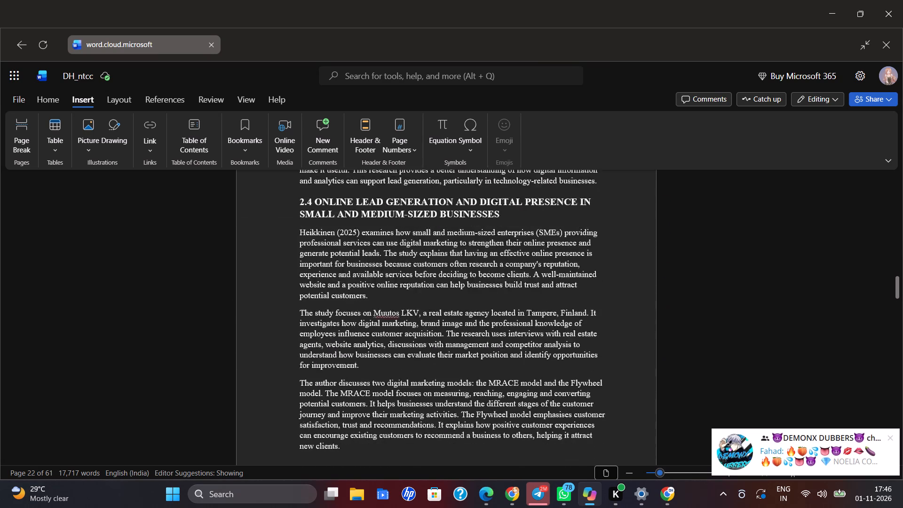
scroll(593, 322, down, 13)
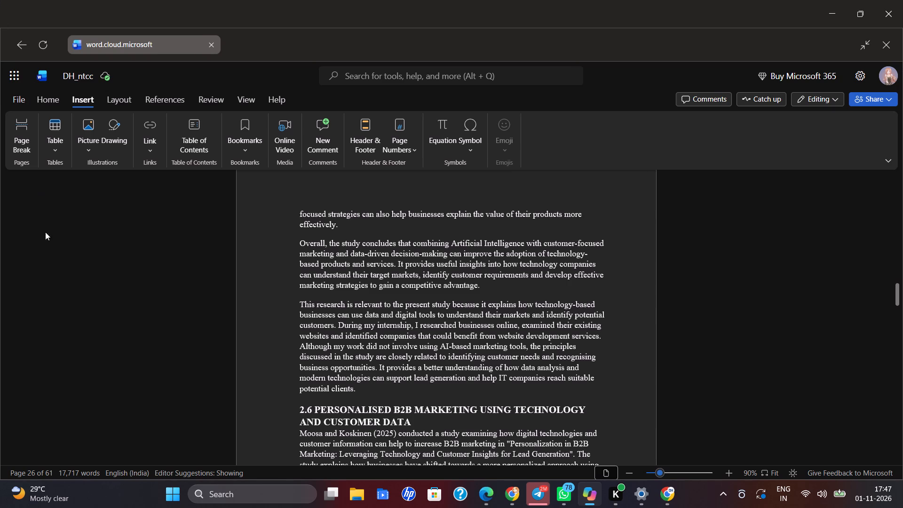
scroll(429, 266, up, 7)
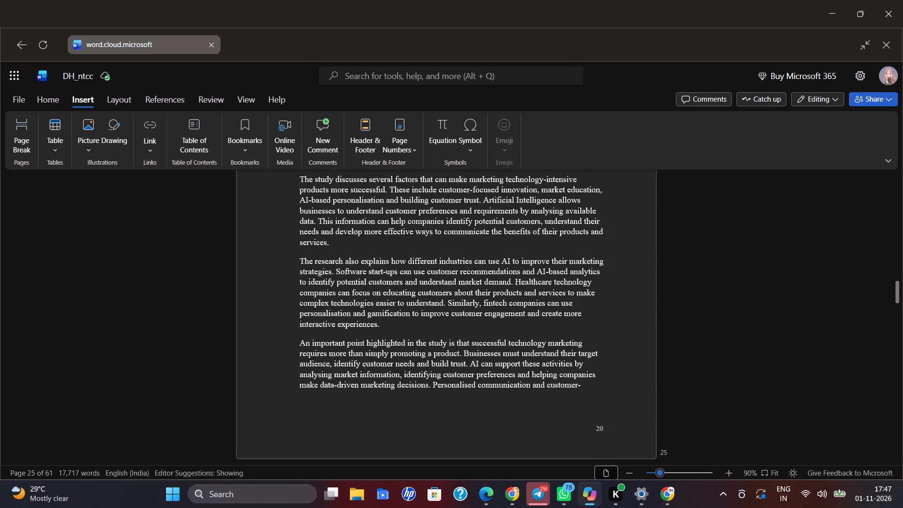
scroll(431, 276, up, 3)
scroll(434, 329, down, 10)
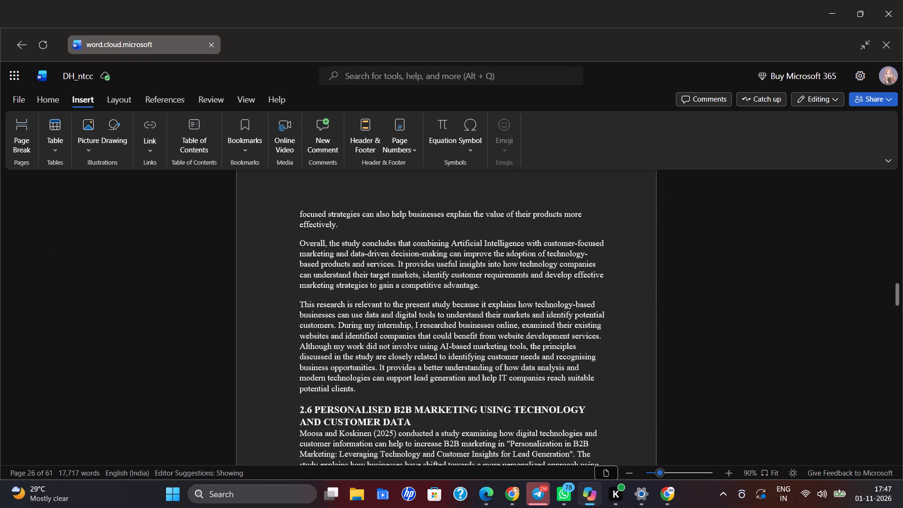
click(421, 419)
key(Return)
Check the layout of sections 2.6 and 2.7, and return through chapter 2 to the flowchart at the end of section 1.2.
scroll(457, 440, down, 3)
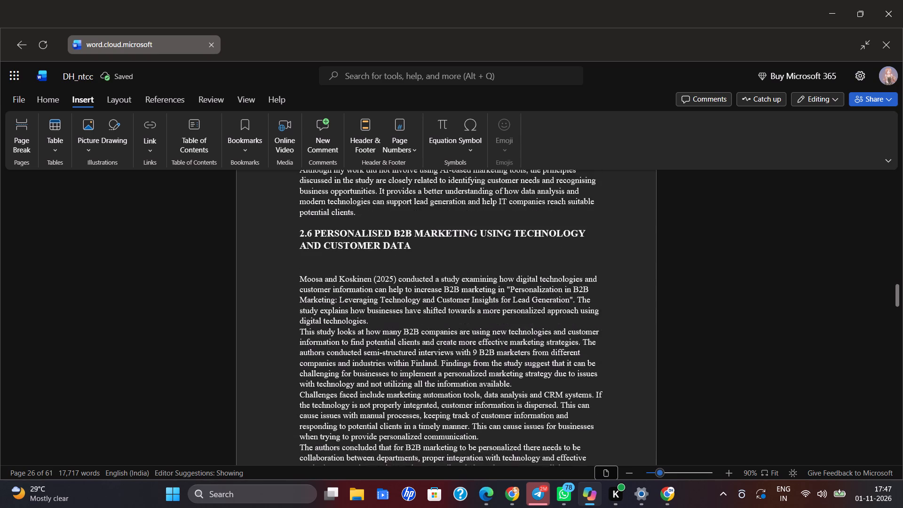
scroll(509, 404, down, 12)
scroll(511, 395, up, 5)
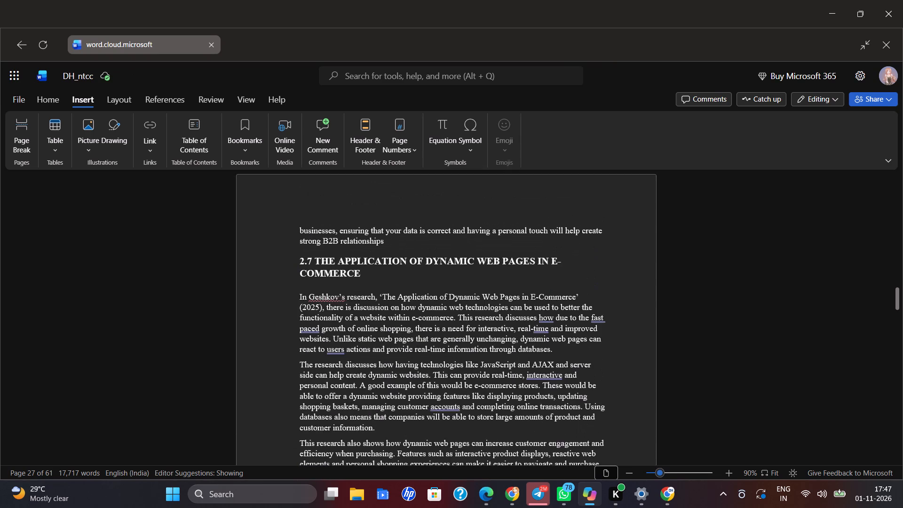
scroll(483, 346, up, 18)
scroll(481, 341, up, 5)
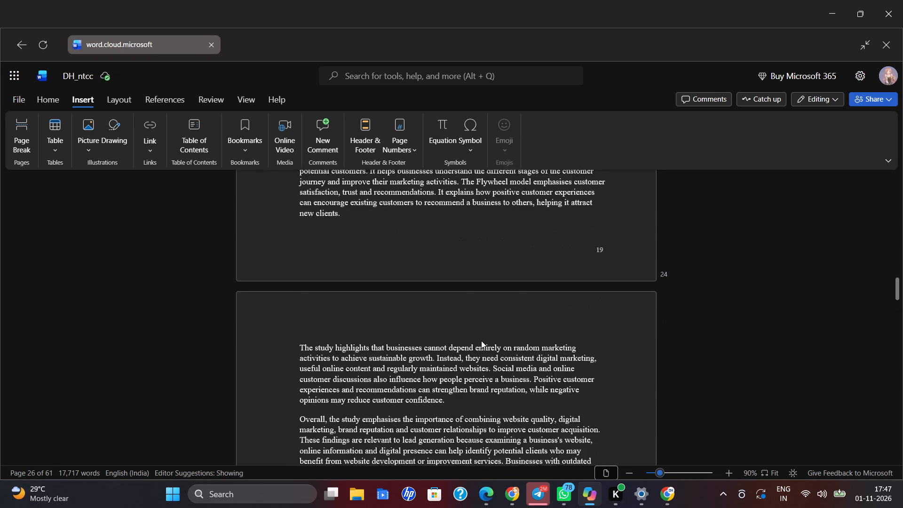
scroll(481, 341, up, 17)
scroll(480, 341, up, 10)
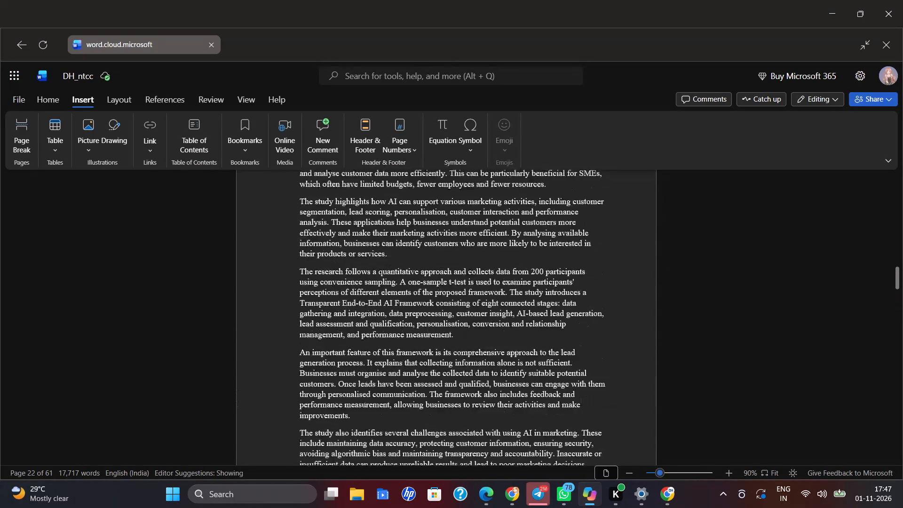
scroll(478, 362, up, 20)
scroll(478, 362, up, 8)
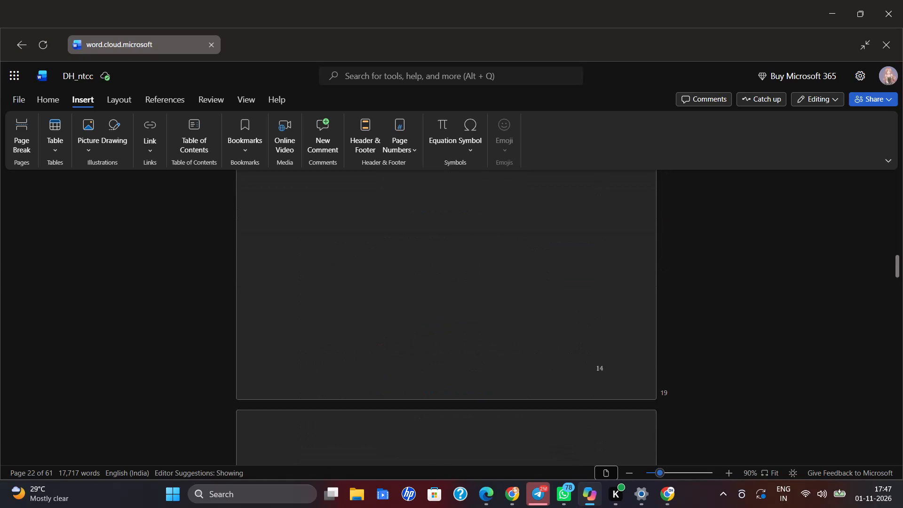
scroll(477, 359, up, 20)
scroll(477, 359, up, 3)
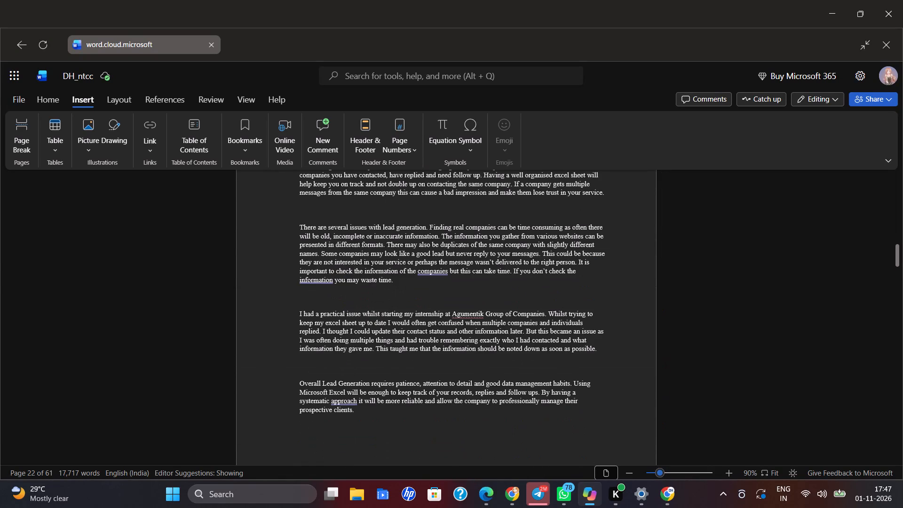
scroll(475, 357, down, 5)
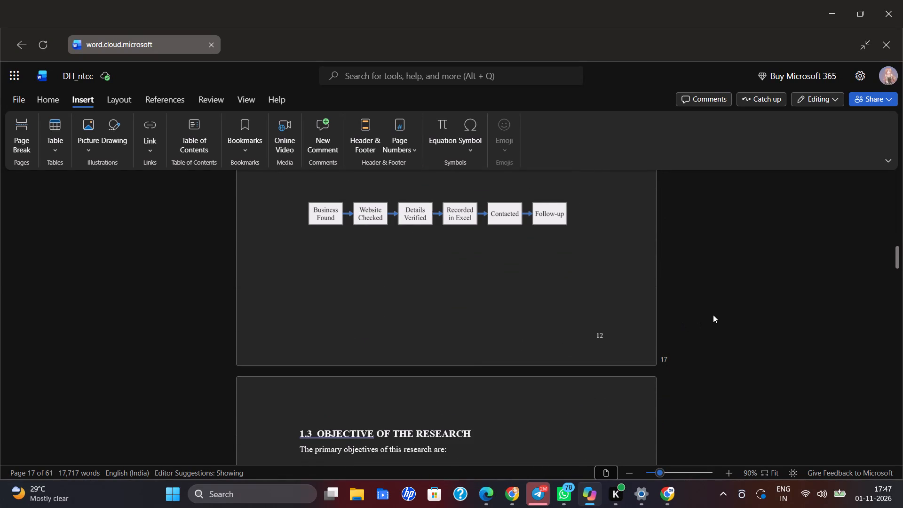
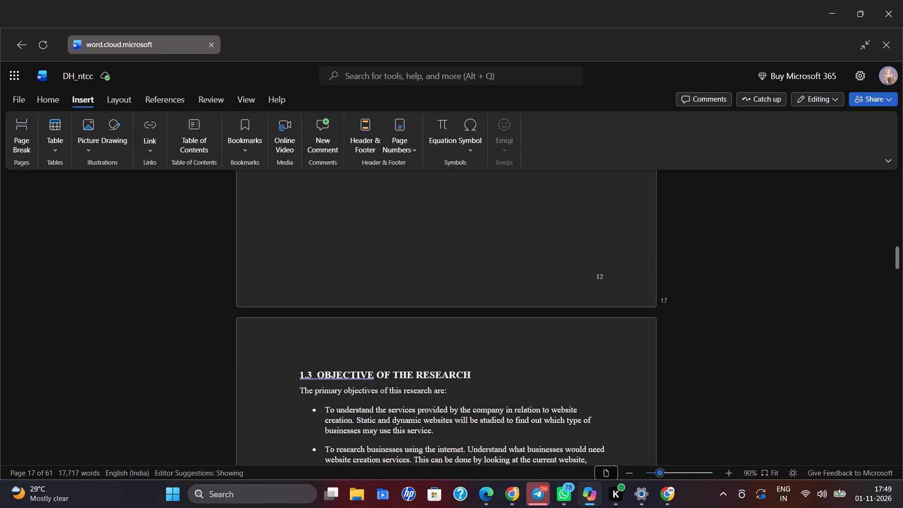
scroll(438, 417, up, 4)
scroll(505, 336, up, 3)
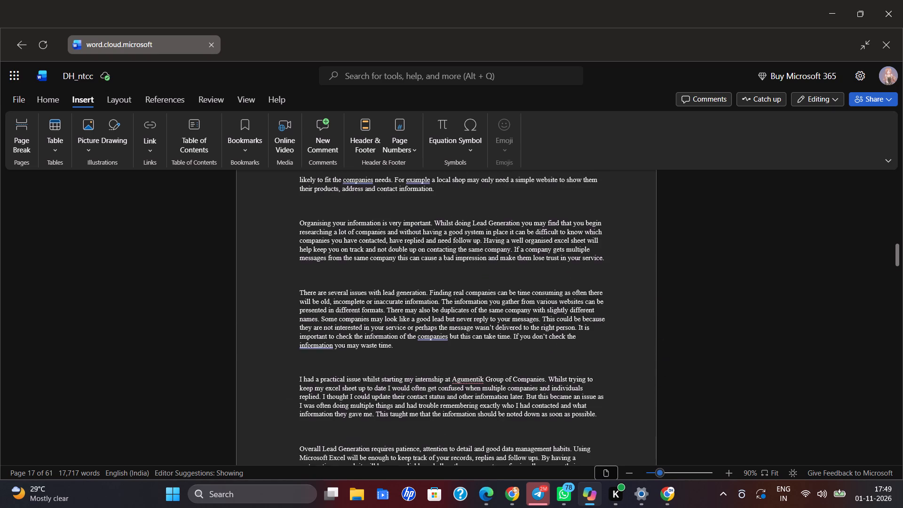
scroll(505, 335, up, 8)
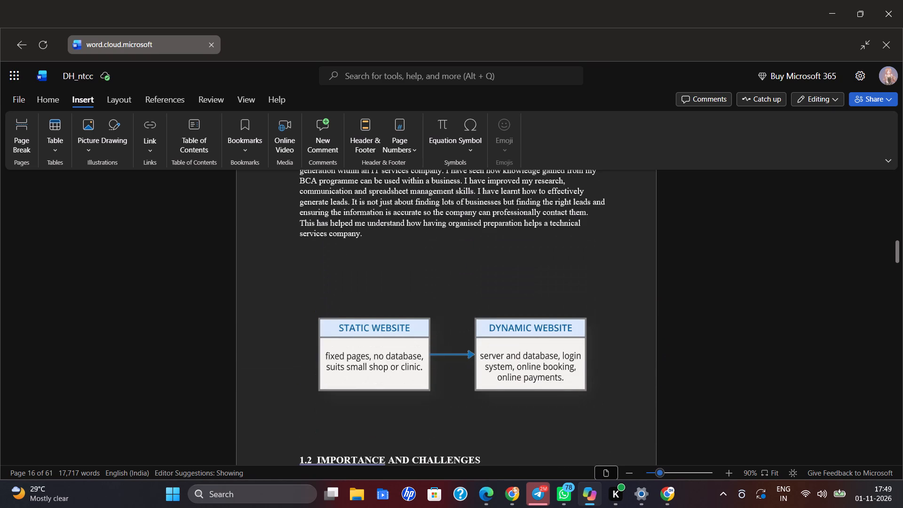
scroll(504, 336, up, 9)
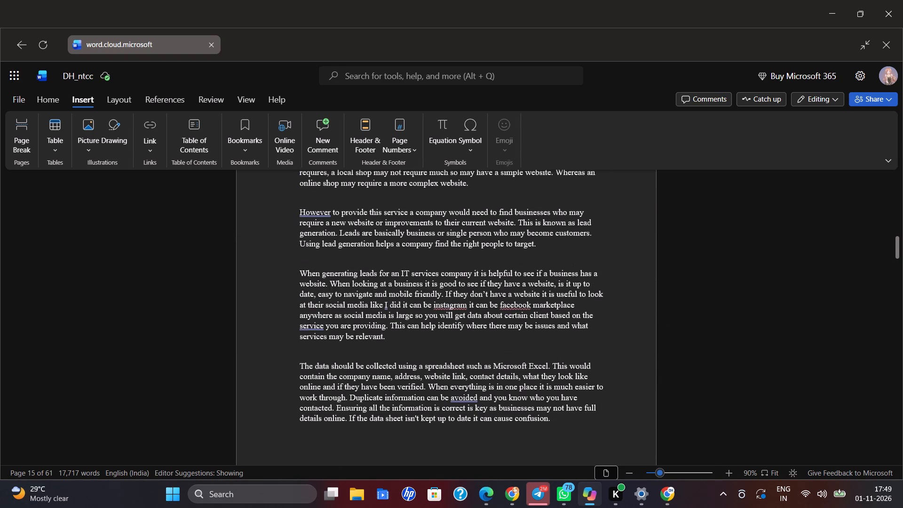
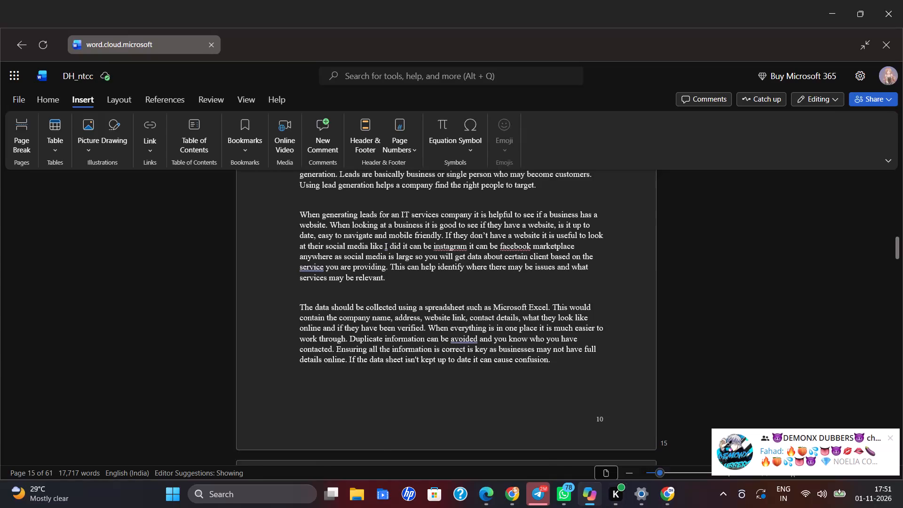
Shrink the static versus dynamic website figure above section 1.2 proportionally to about four-fifths of the text width.
scroll(577, 278, up, 10)
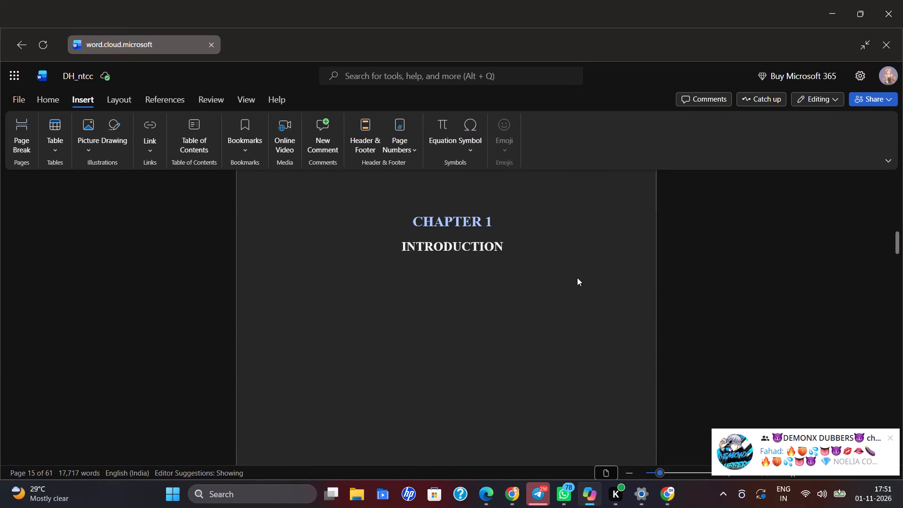
scroll(577, 278, up, 5)
scroll(577, 278, down, 20)
scroll(577, 278, down, 1)
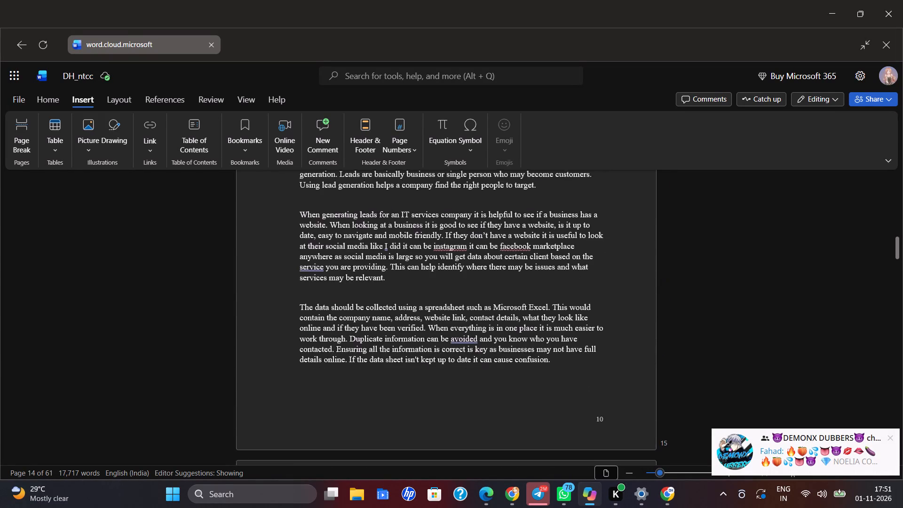
scroll(581, 274, down, 11)
scroll(582, 274, up, 5)
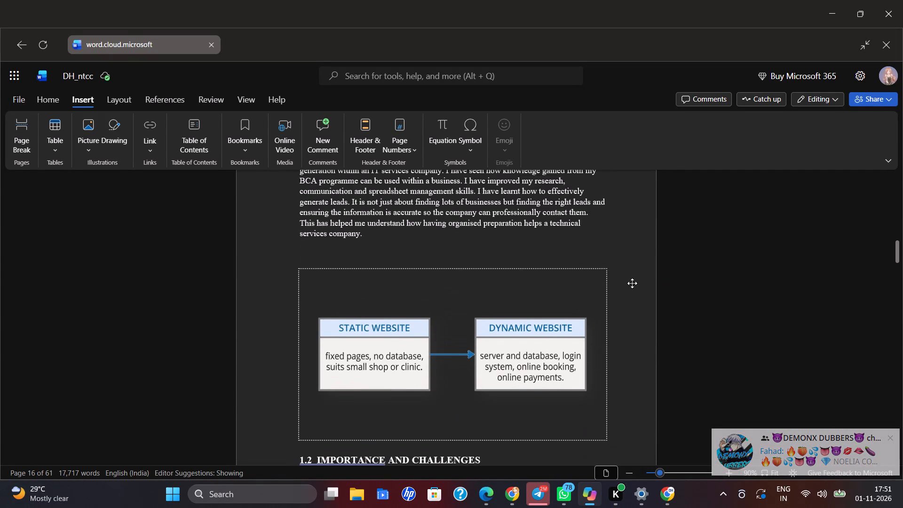
click(537, 355)
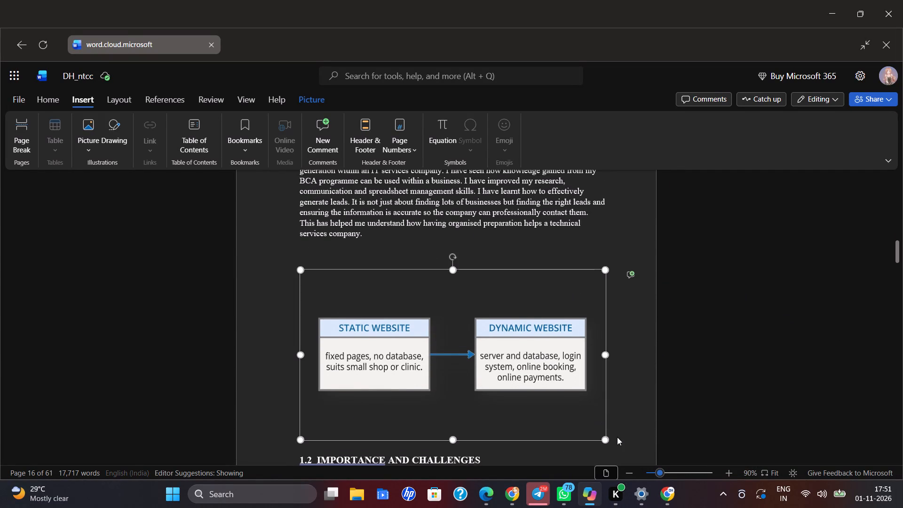
drag(605, 438, 547, 400)
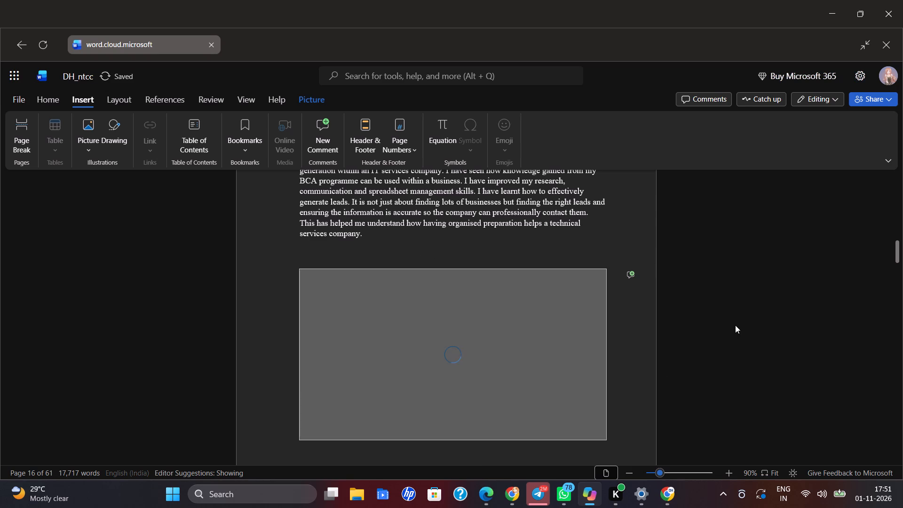
click(699, 332)
scroll(606, 311, down, 7)
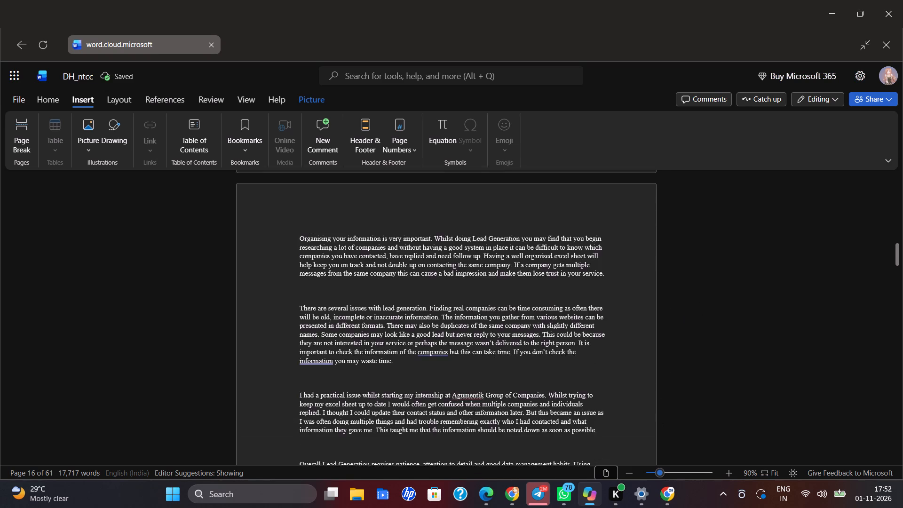
scroll(614, 287, down, 10)
scroll(616, 282, up, 12)
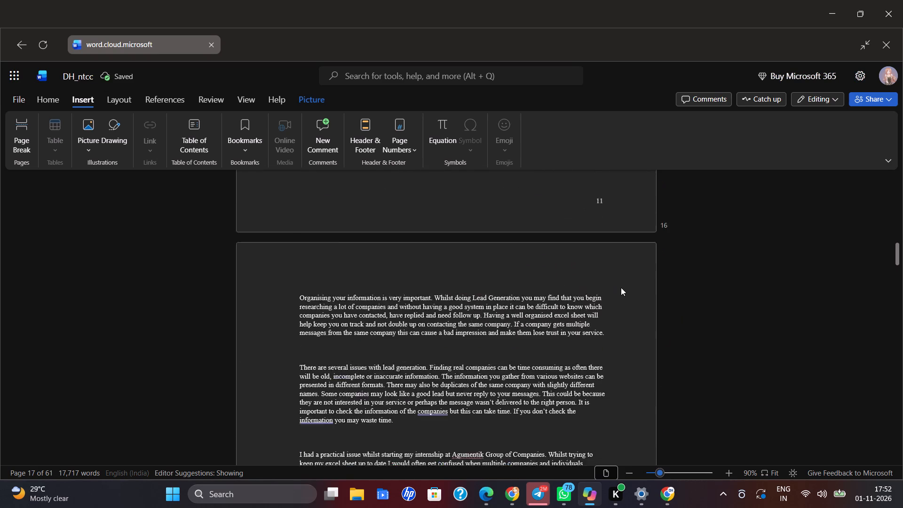
scroll(621, 287, up, 9)
click(773, 306)
Add two blank lines between the lead process flowchart and heading 1.3, pushing section 1.3 onto the following page.
scroll(633, 311, down, 5)
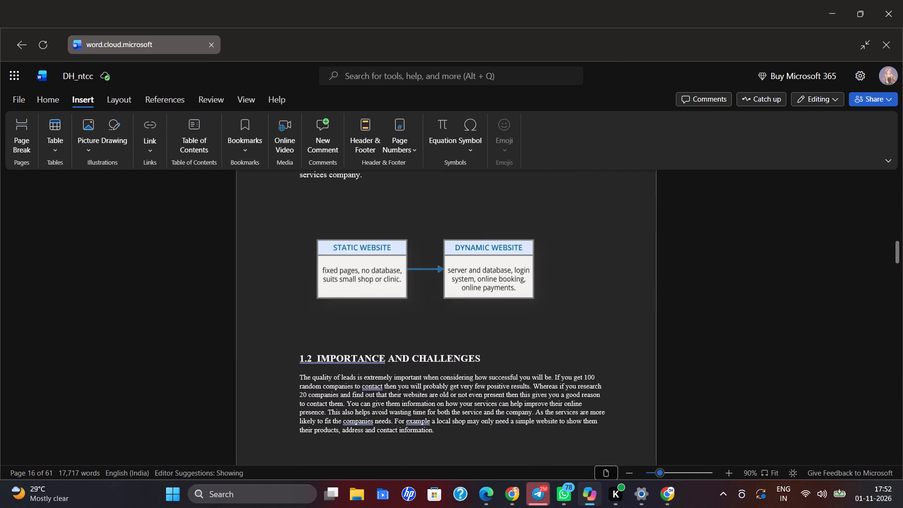
scroll(198, 316, up, 3)
scroll(198, 316, down, 15)
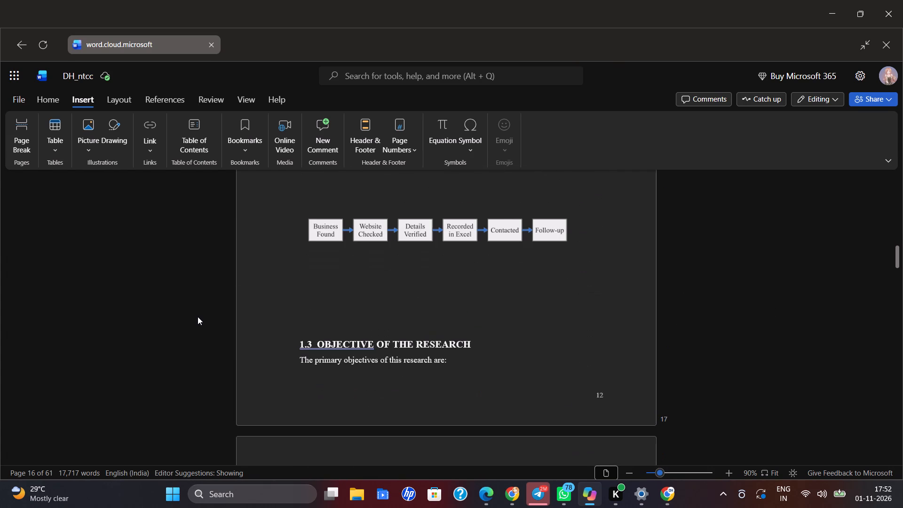
scroll(462, 307, down, 4)
scroll(622, 347, up, 4)
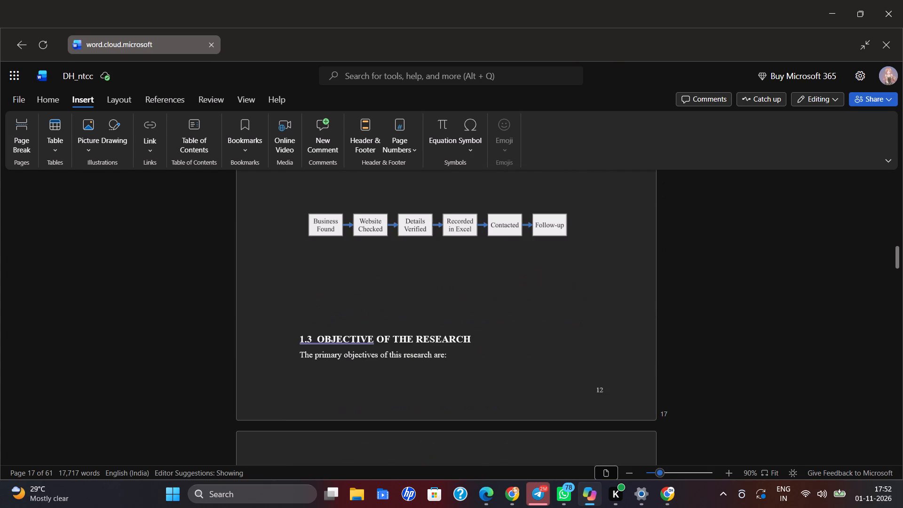
scroll(570, 341, down, 4)
scroll(570, 341, up, 4)
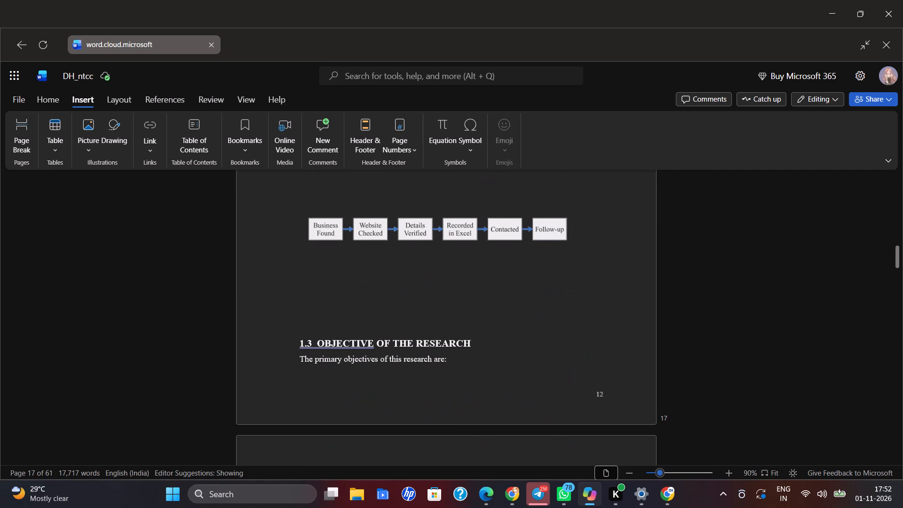
click(526, 321)
key(Return)
key(Return)
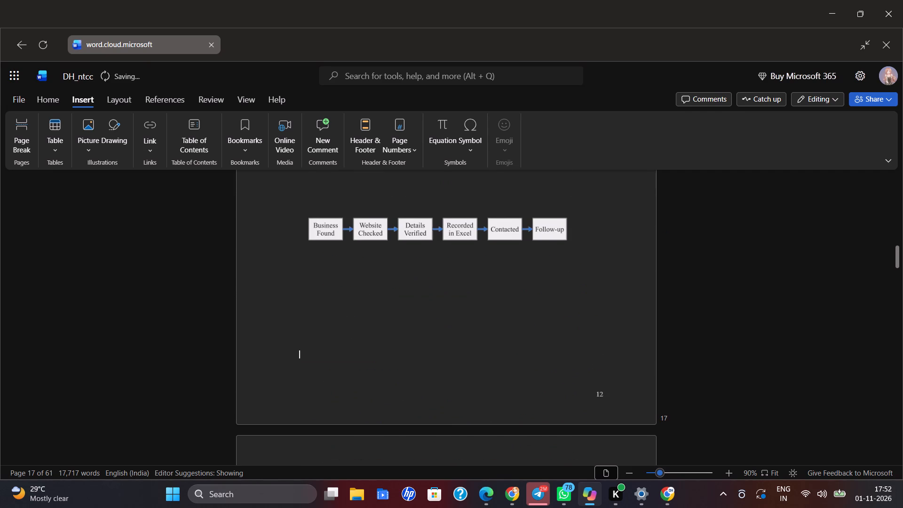
Enlarge the Business Found to Follow-up flowchart at the end of section 1.2 proportionally to nearly the full text width.
scroll(559, 312, up, 2)
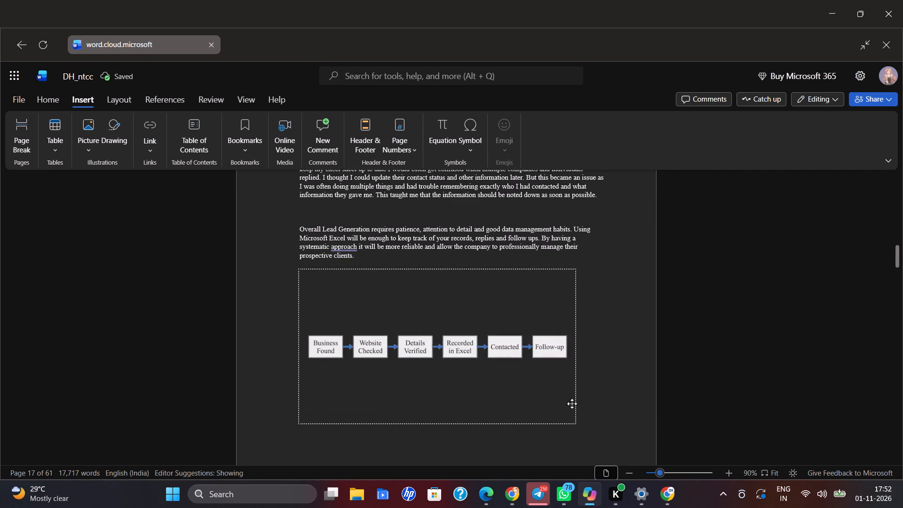
click(567, 397)
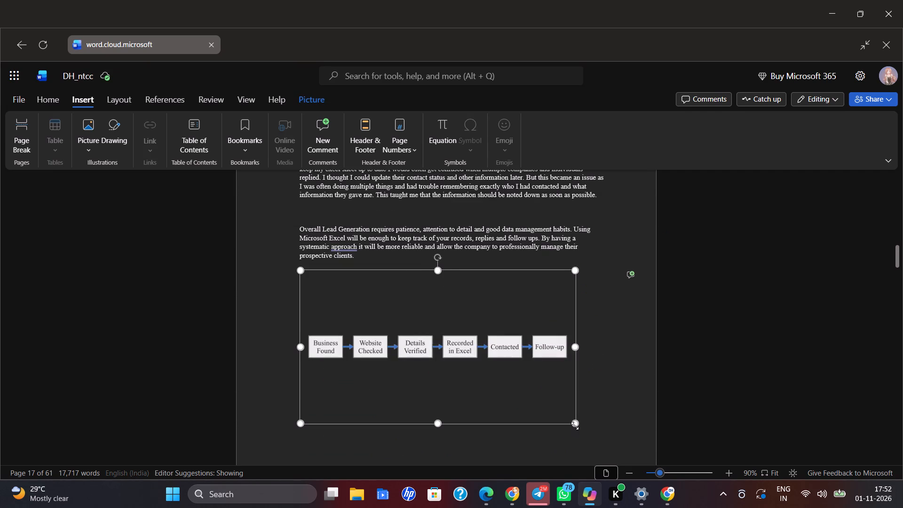
drag(574, 425, 601, 438)
click(694, 410)
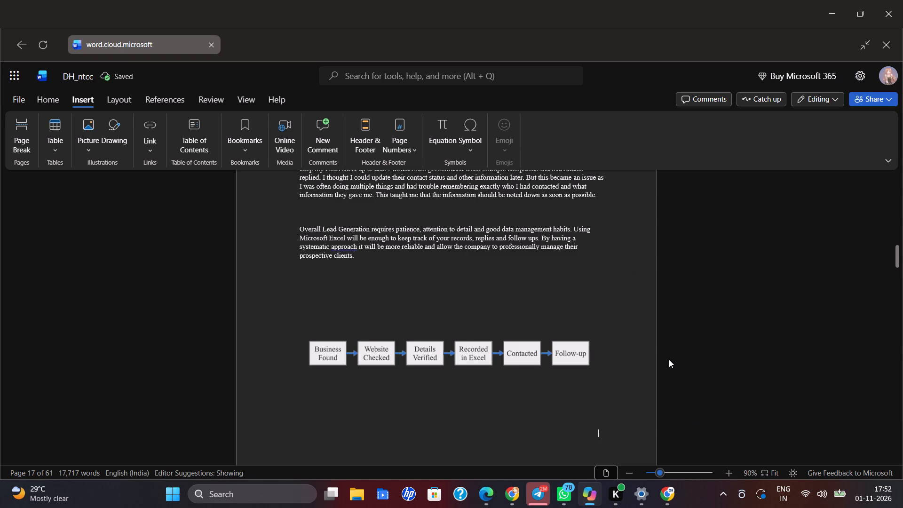
Review the page layout and headings from section 1.3 through the literature review sections up to 2.10.
scroll(669, 359, down, 10)
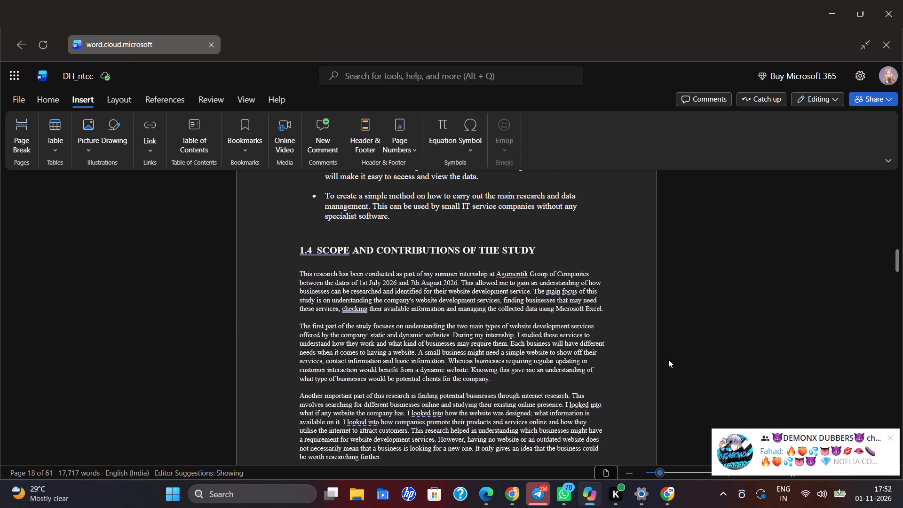
scroll(576, 317, down, 19)
scroll(570, 334, down, 18)
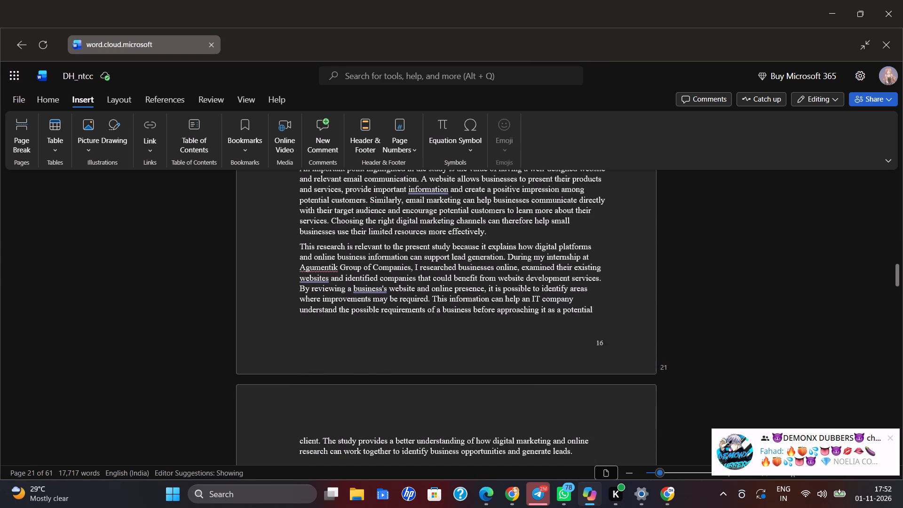
scroll(570, 343, down, 20)
scroll(570, 343, down, 12)
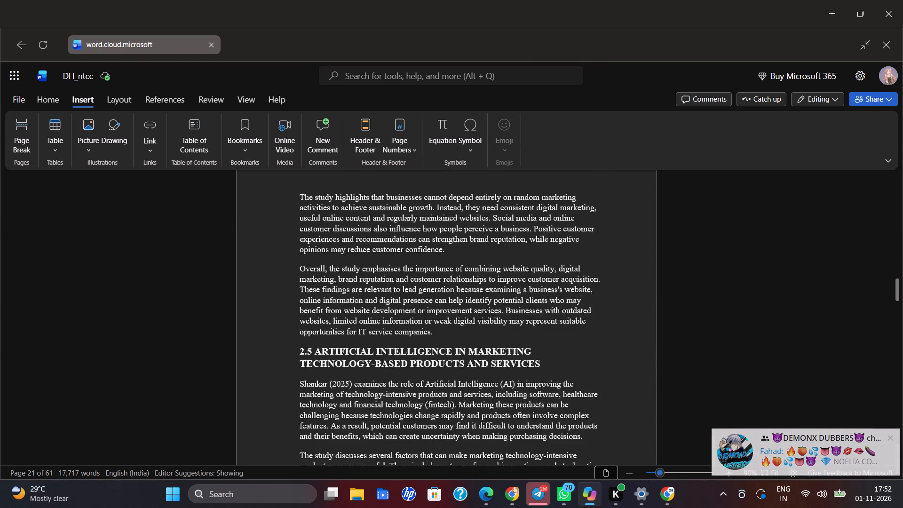
scroll(570, 343, down, 20)
scroll(570, 343, down, 9)
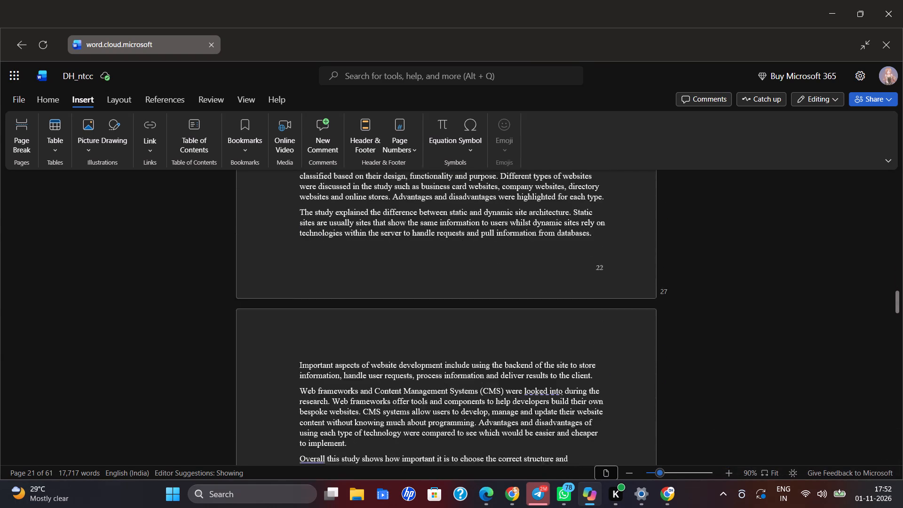
scroll(572, 343, down, 8)
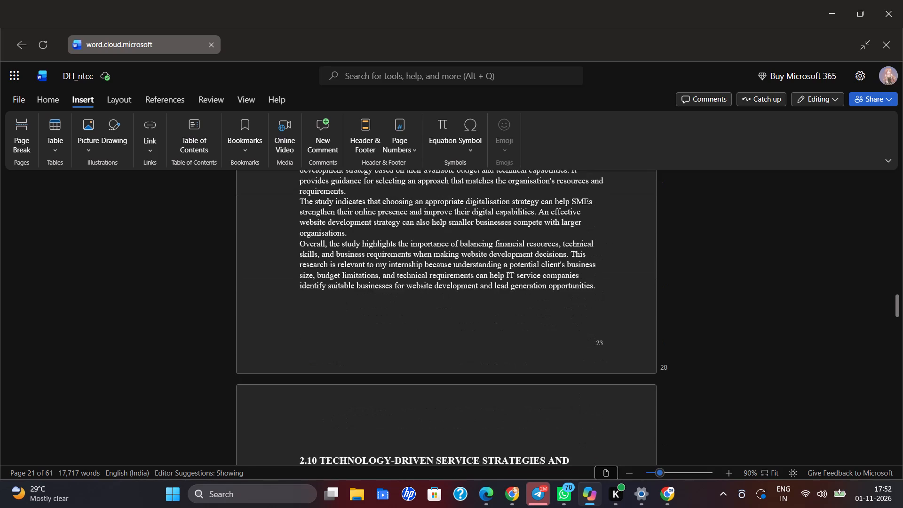
scroll(669, 424, up, 6)
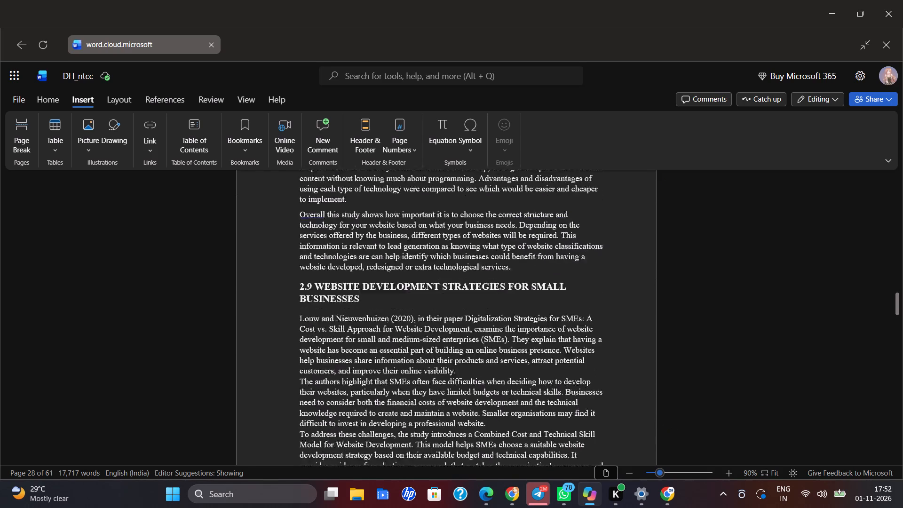
scroll(645, 419, up, 10)
scroll(655, 404, up, 11)
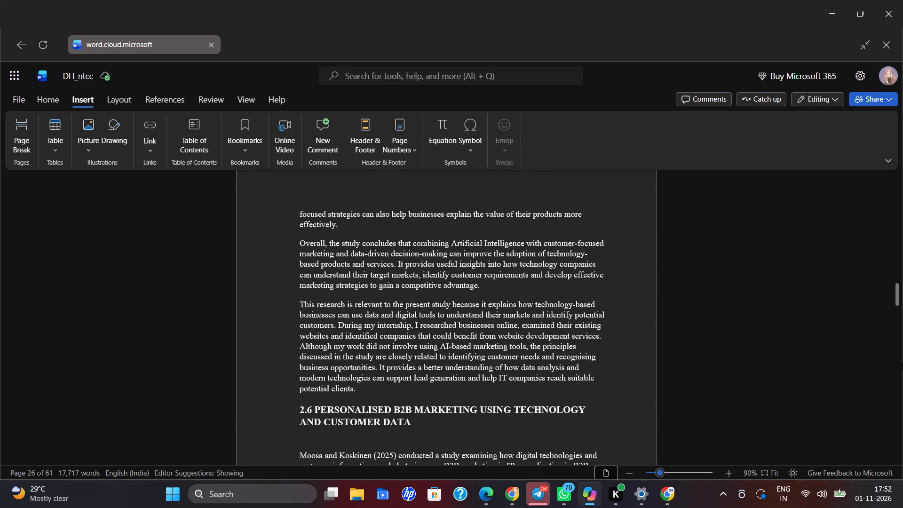
Recheck Chapter 1 from the introduction to the end of section 1.4, including both resized figures and the page breaks.
drag(897, 299, 887, 243)
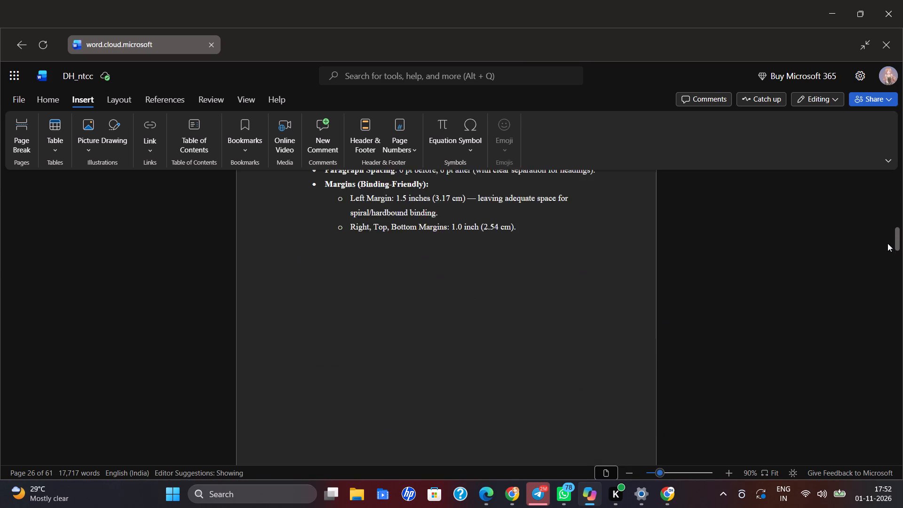
drag(887, 243, 889, 249)
scroll(577, 292, down, 10)
scroll(634, 305, down, 5)
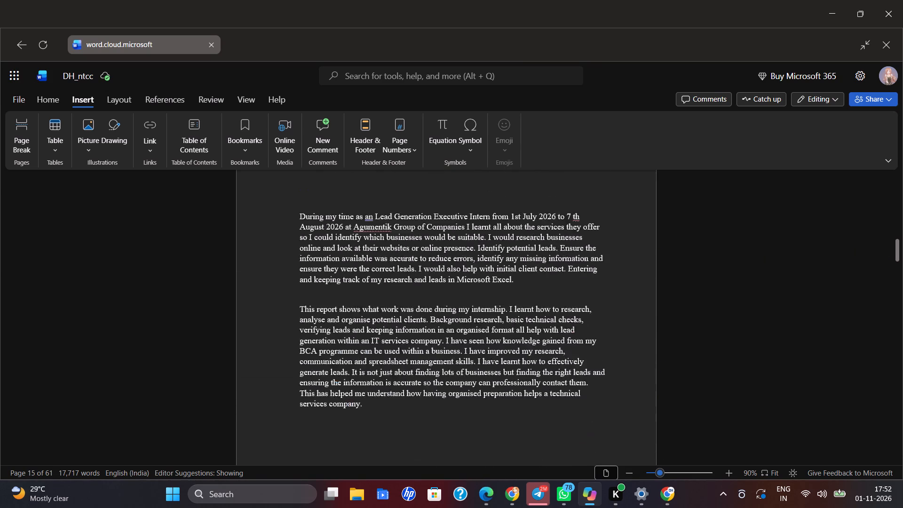
scroll(570, 484, down, 2)
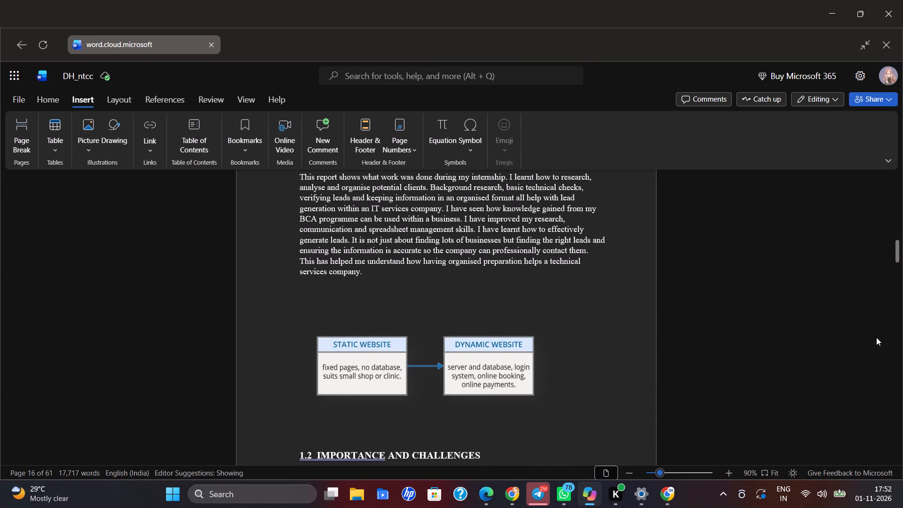
scroll(745, 310, down, 1)
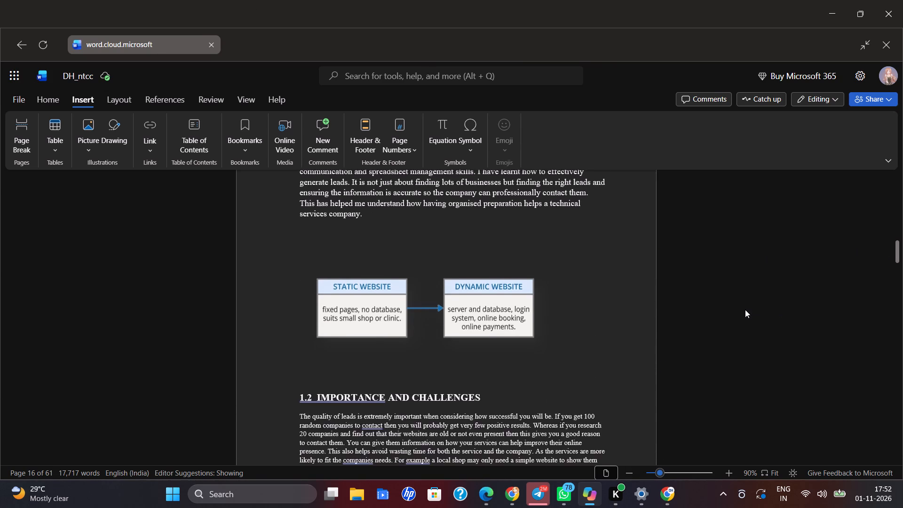
scroll(745, 310, down, 2)
scroll(745, 310, up, 2)
scroll(745, 310, down, 2)
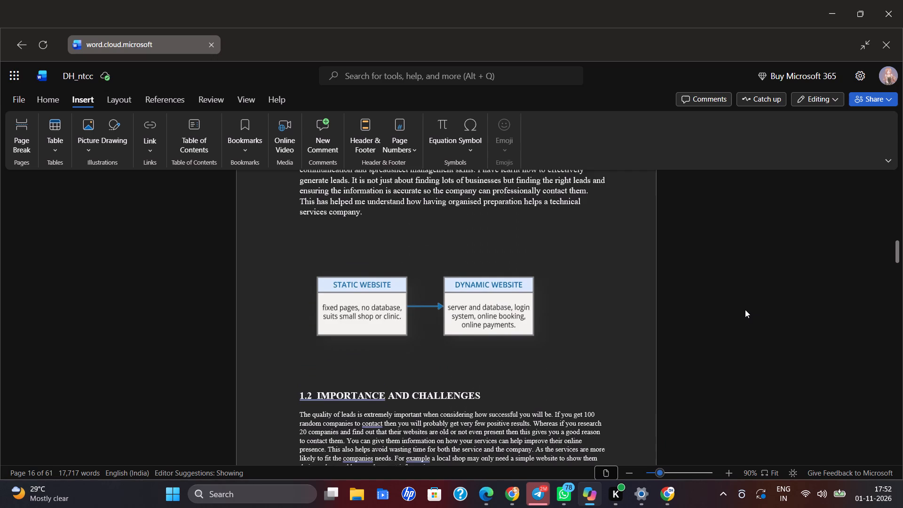
scroll(745, 310, down, 9)
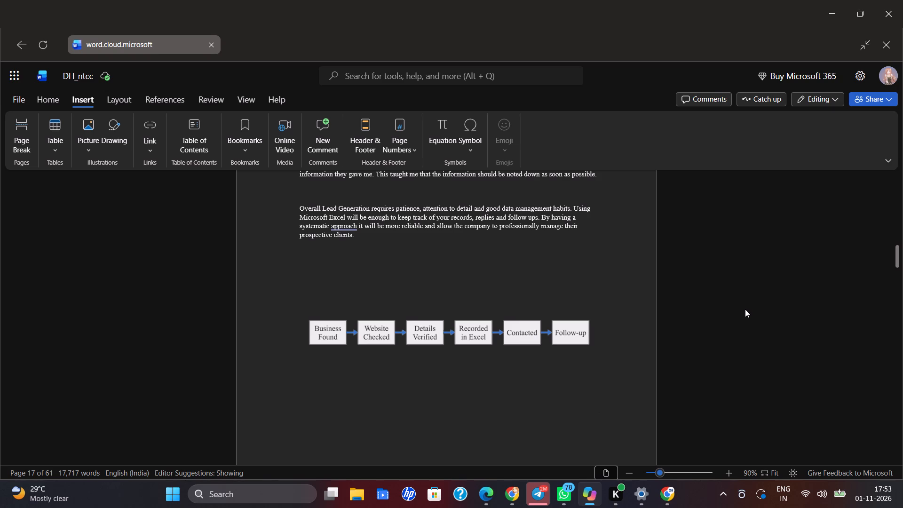
scroll(367, 223, down, 6)
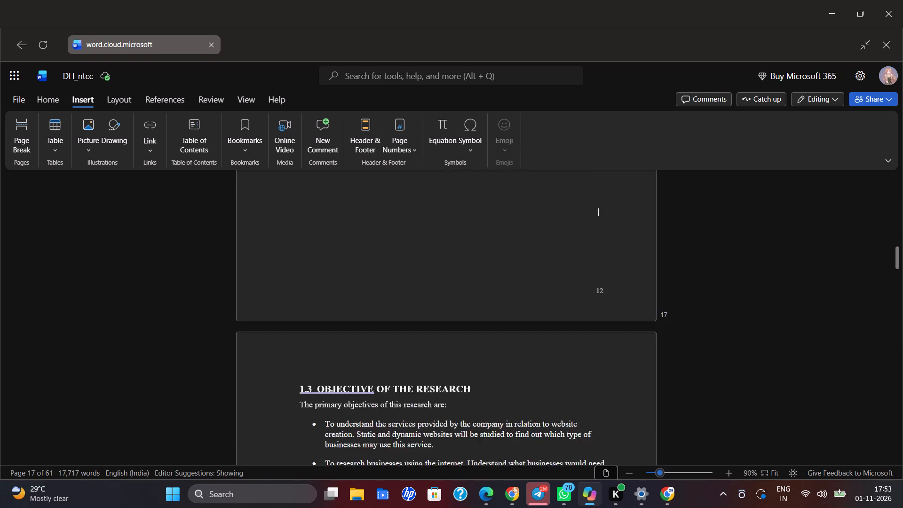
scroll(457, 288, down, 6)
scroll(439, 360, down, 4)
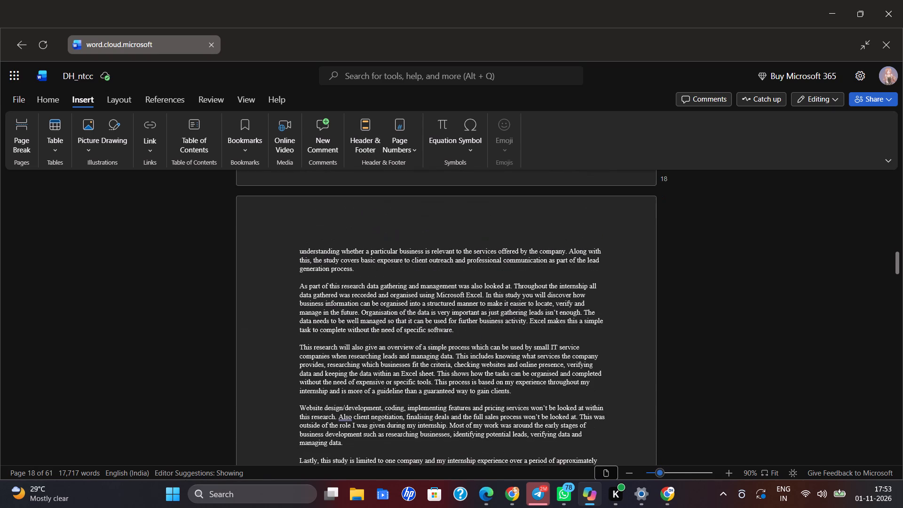
scroll(443, 357, down, 12)
scroll(451, 351, up, 9)
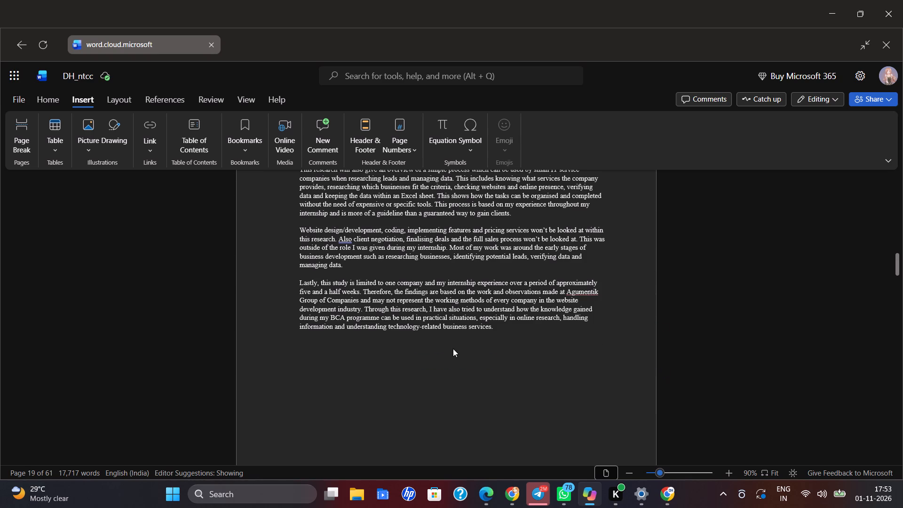
Place the text cursor on a blank line below the lead process flowchart at the end of section 1.2.
scroll(464, 342, up, 7)
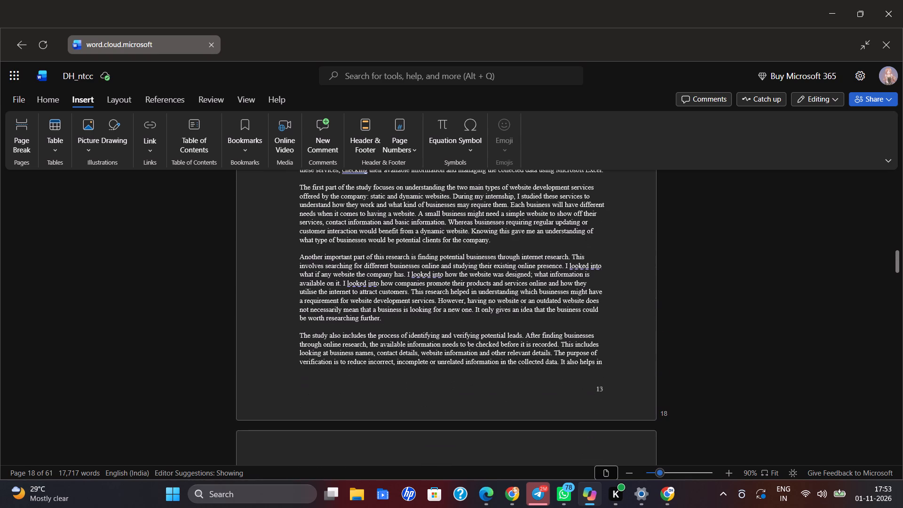
scroll(464, 341, up, 6)
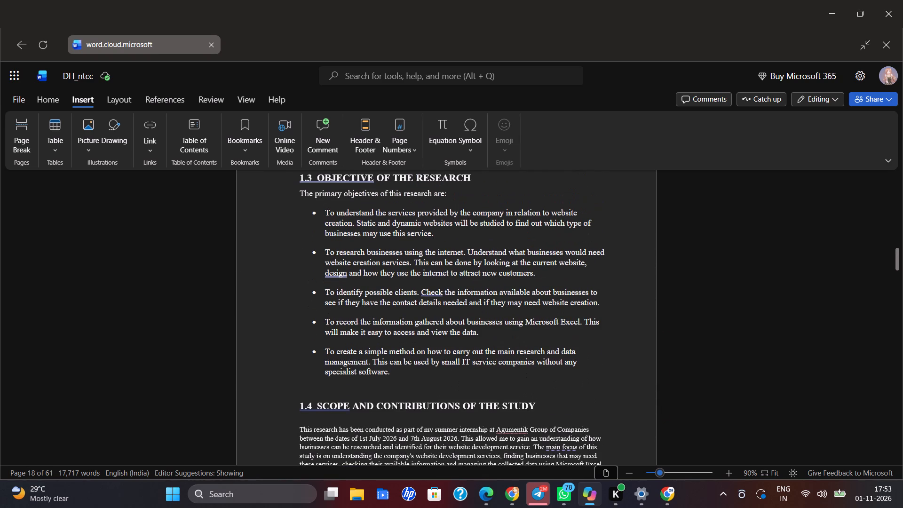
scroll(440, 371, up, 8)
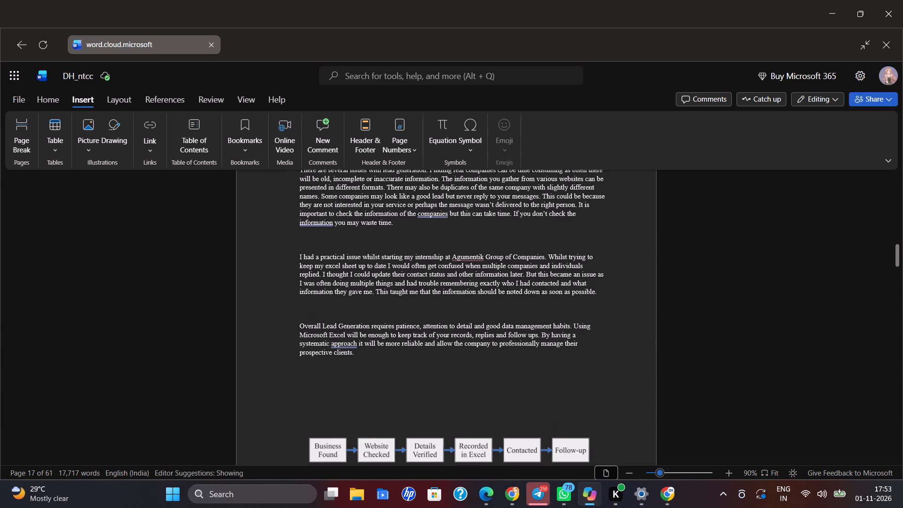
scroll(622, 277, down, 4)
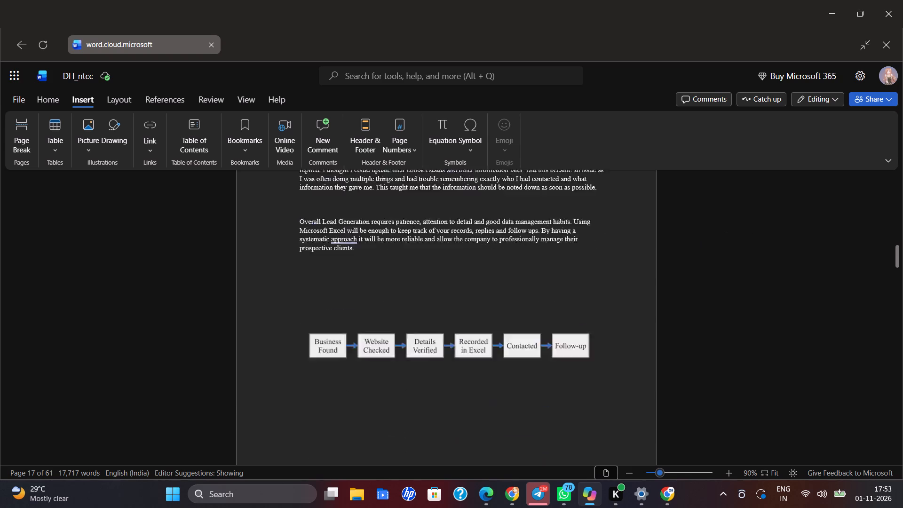
click(455, 354)
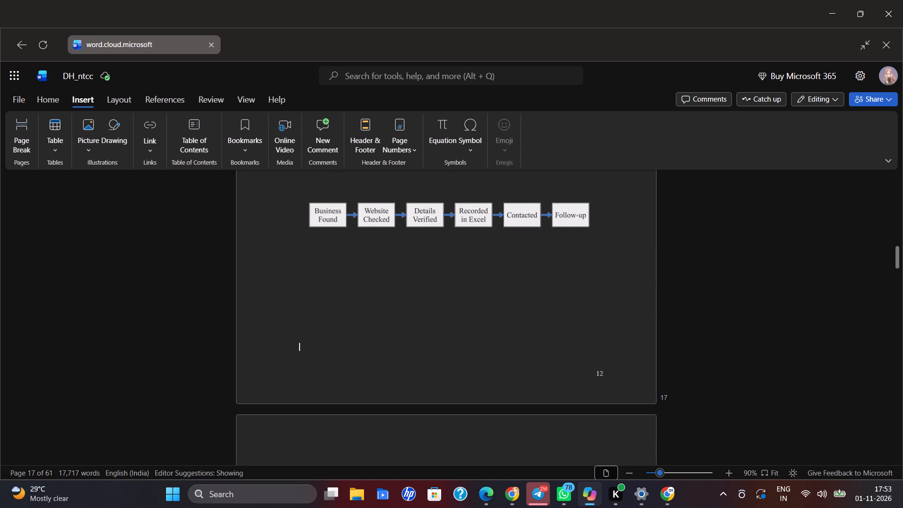
click(372, 310)
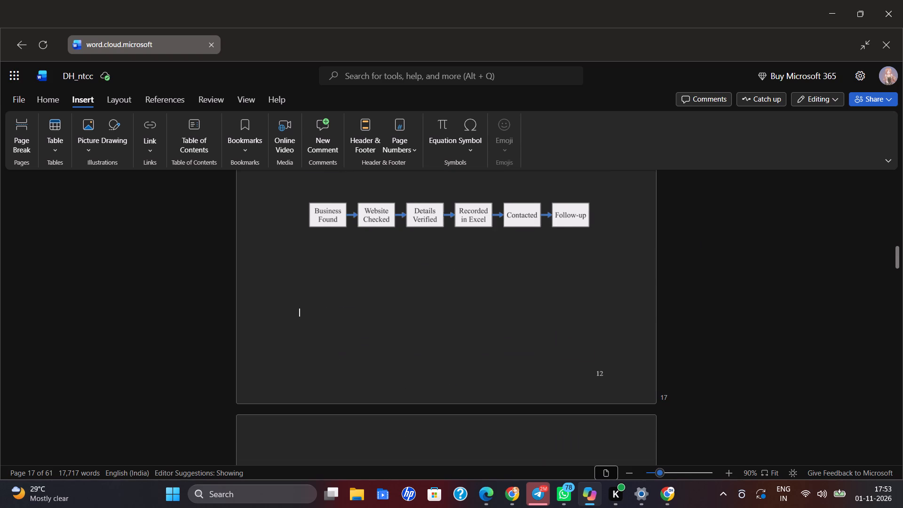
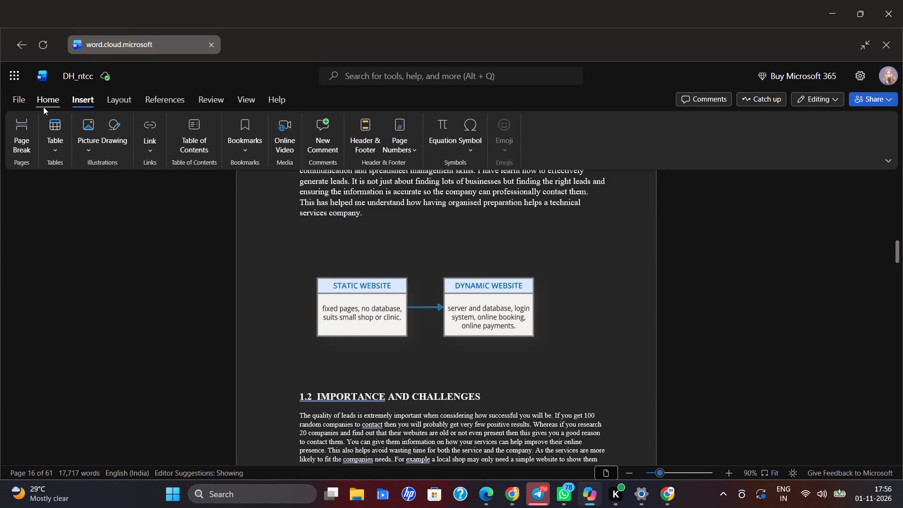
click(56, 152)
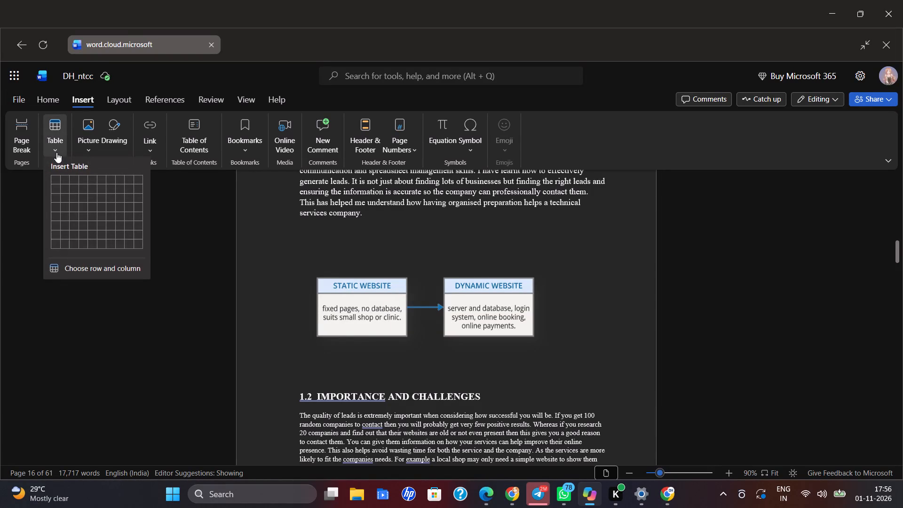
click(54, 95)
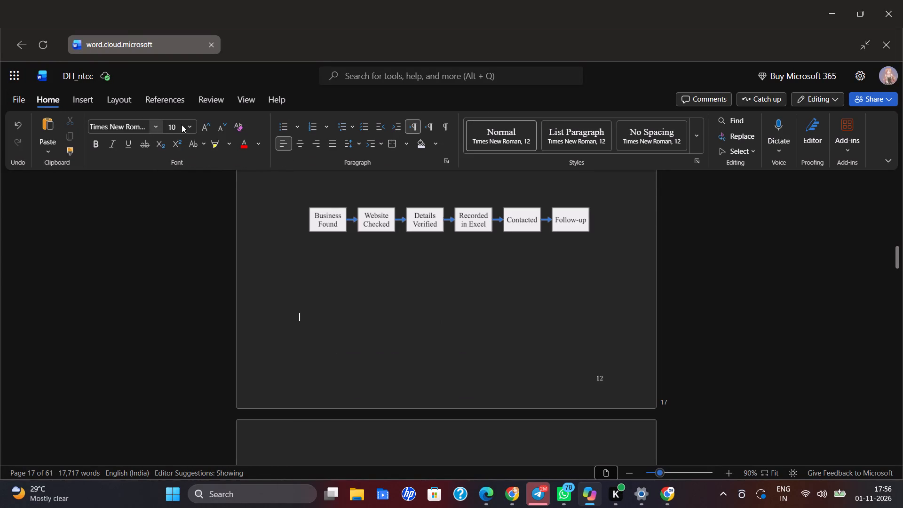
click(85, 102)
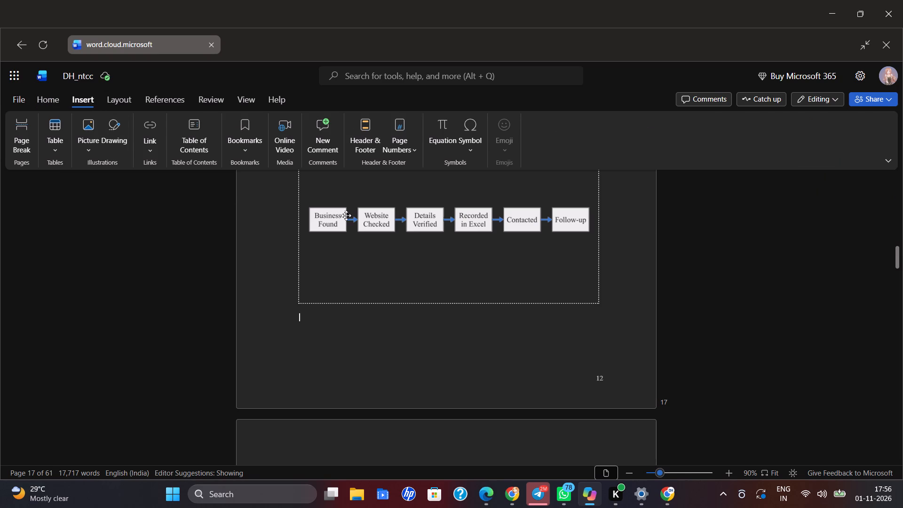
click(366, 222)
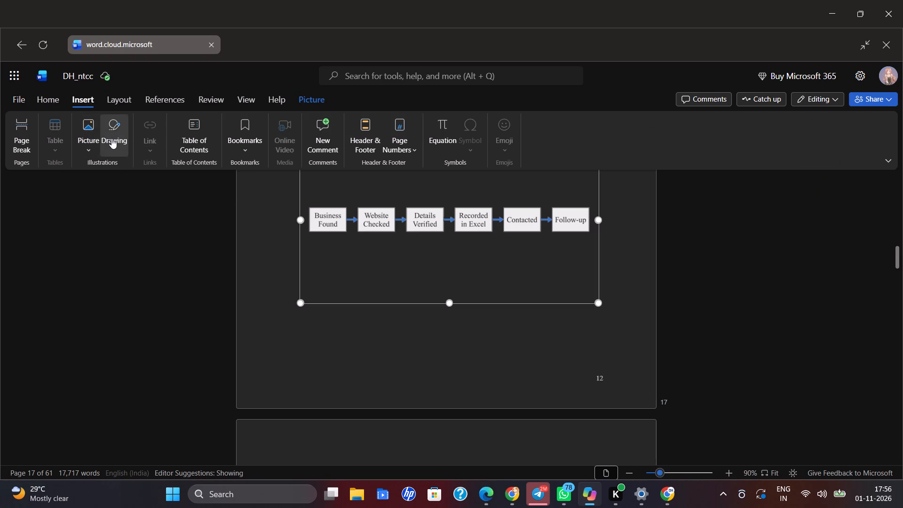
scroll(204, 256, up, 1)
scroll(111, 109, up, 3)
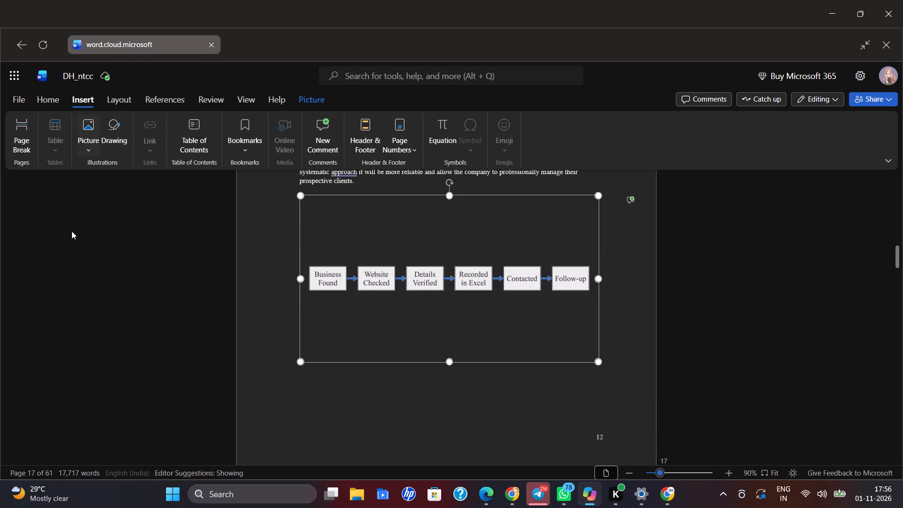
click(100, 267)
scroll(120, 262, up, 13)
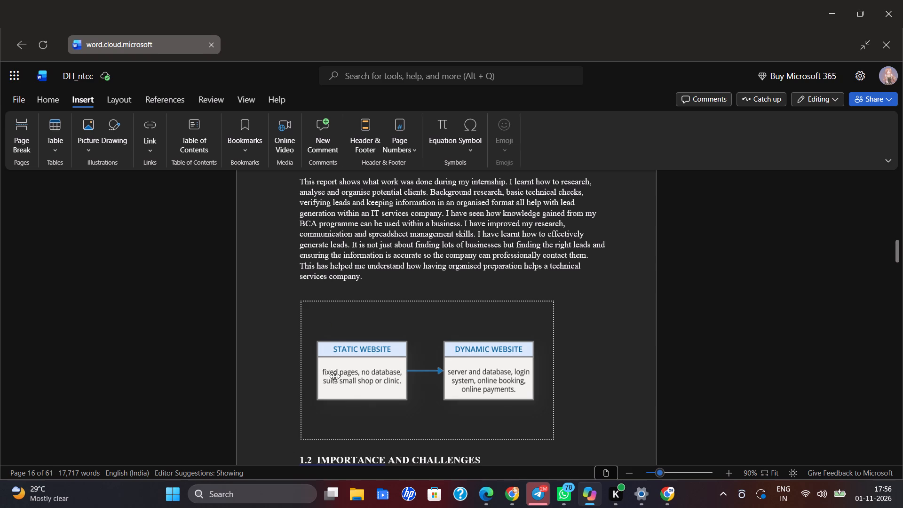
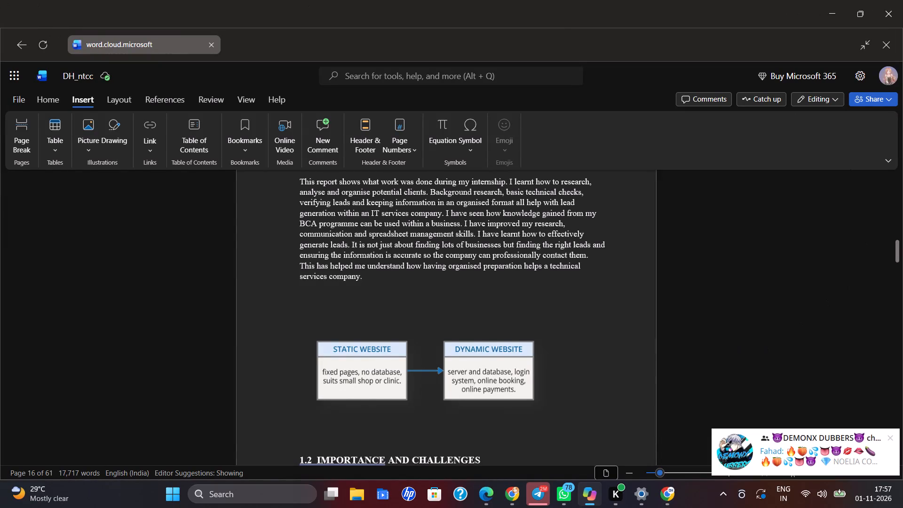
Select the static website to dynamic website flowchart above the 1.2 Importance and Challenges heading.
click(477, 337)
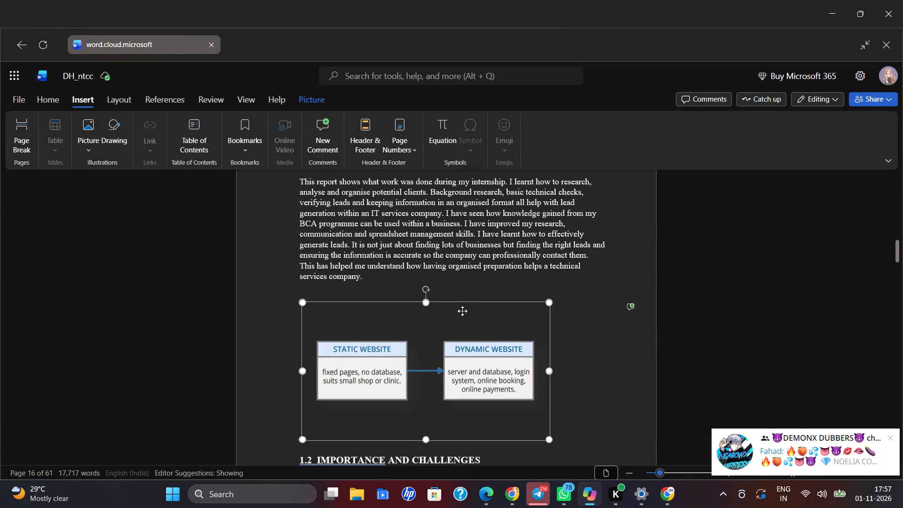
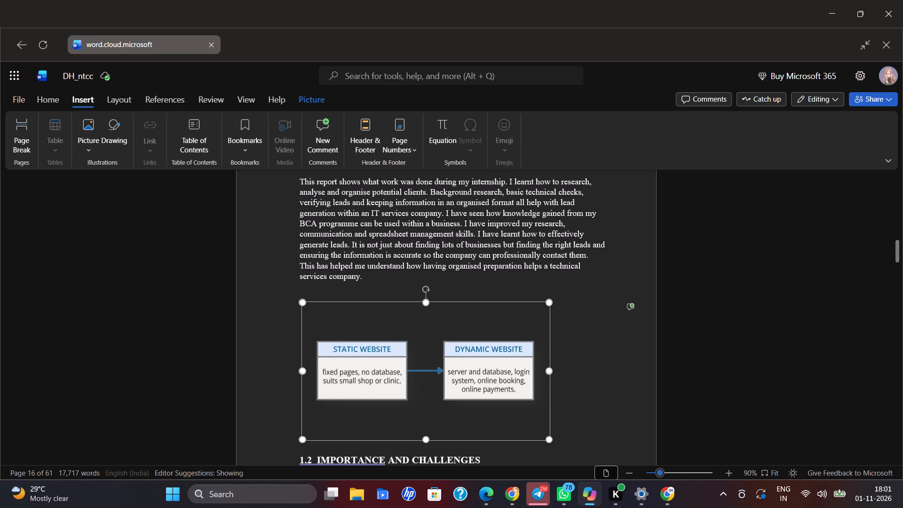
Compare the static-to-dynamic website figure at the end of section 1.1 with the lead process flowchart closing section 1.2.
scroll(632, 337, down, 3)
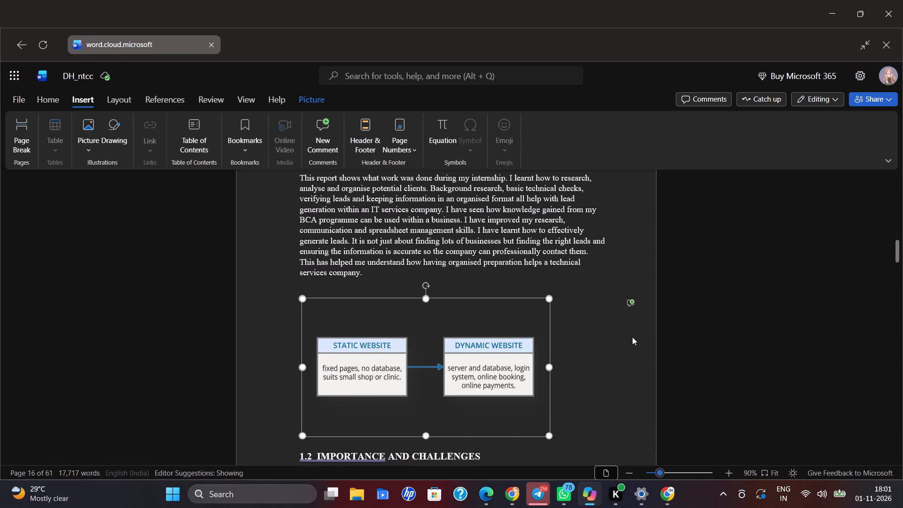
scroll(639, 341, down, 11)
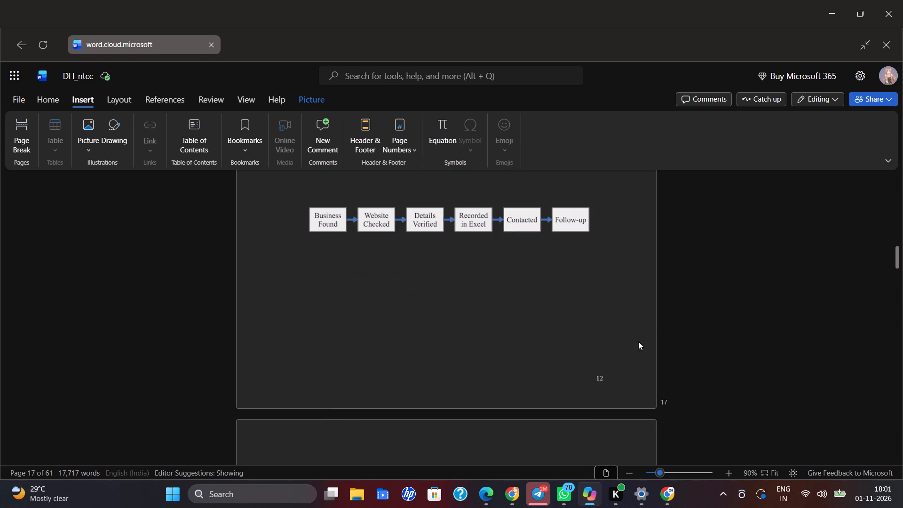
scroll(638, 341, up, 14)
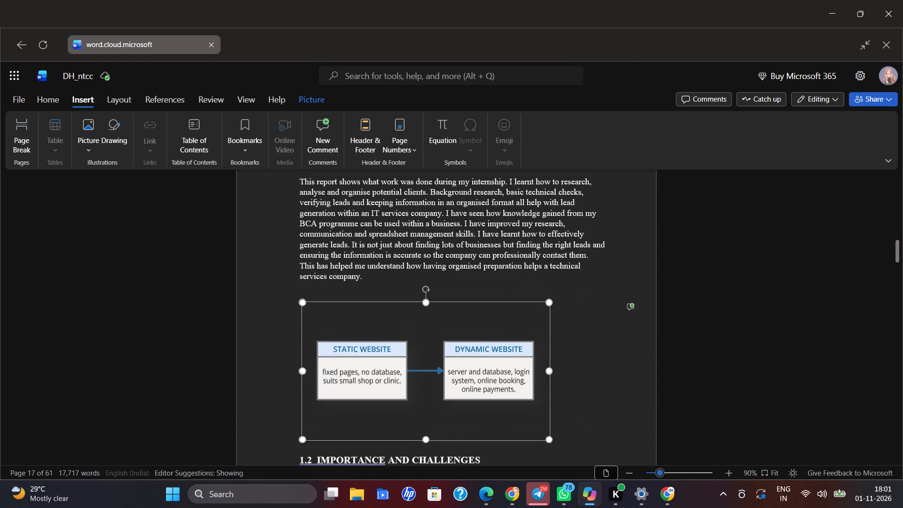
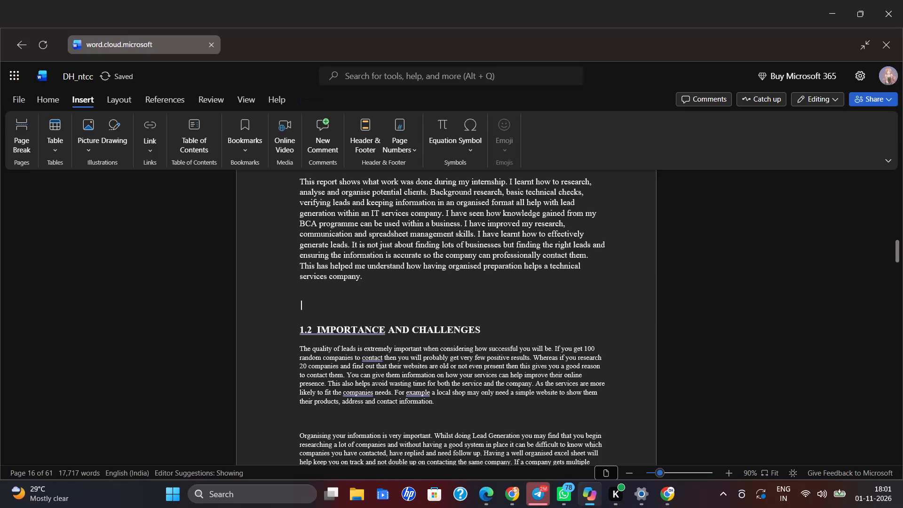
Insert the picture 1.1 from the Downloads folder on the blank line above the 1.2 Importance and Challenges heading.
click(85, 125)
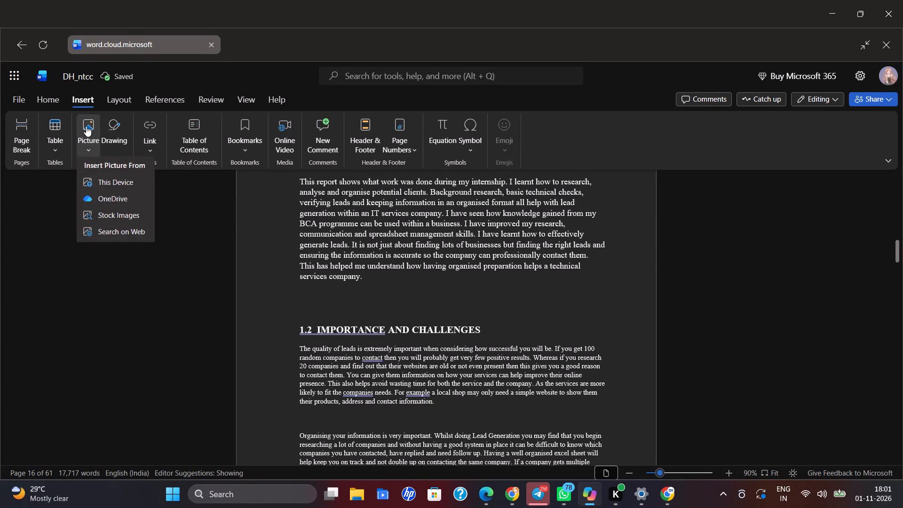
click(110, 186)
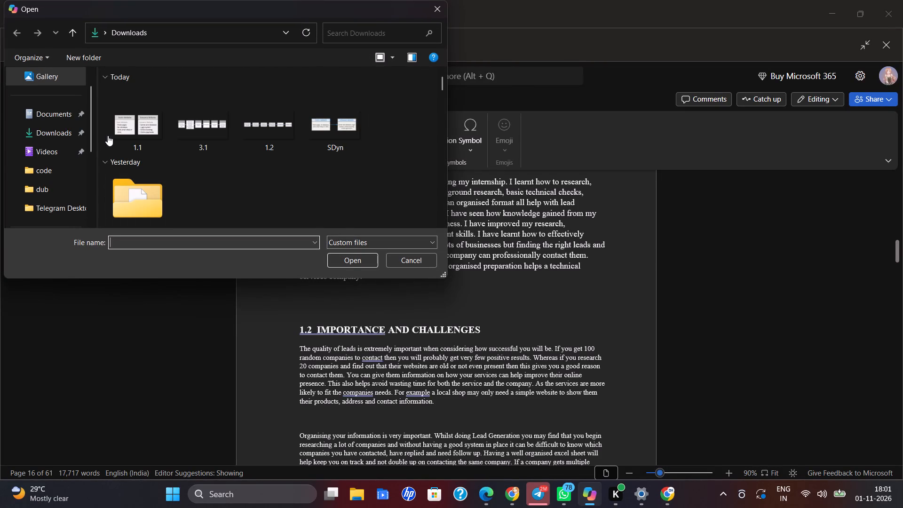
click(122, 141)
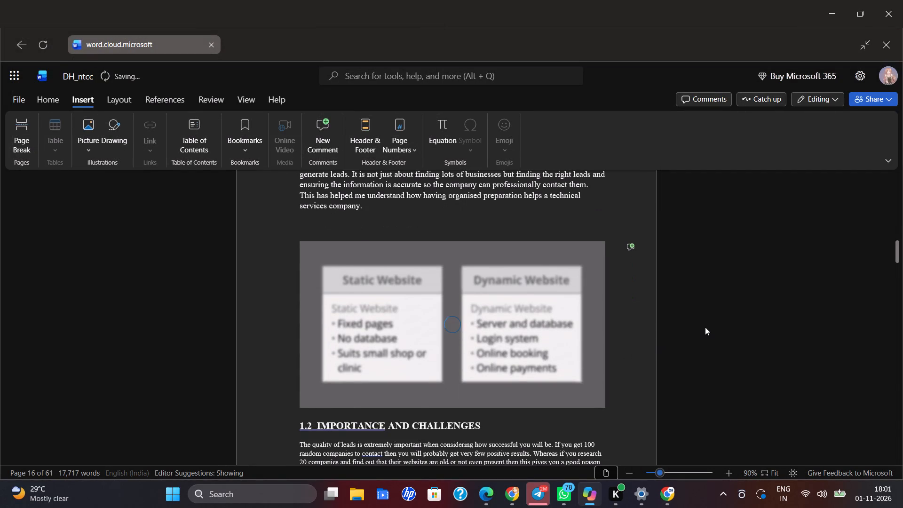
Shrink the static versus dynamic website figure above the 1.2 Importance and Challenges heading proportionally to about 5.14" wide by 2.80" high.
click(705, 327)
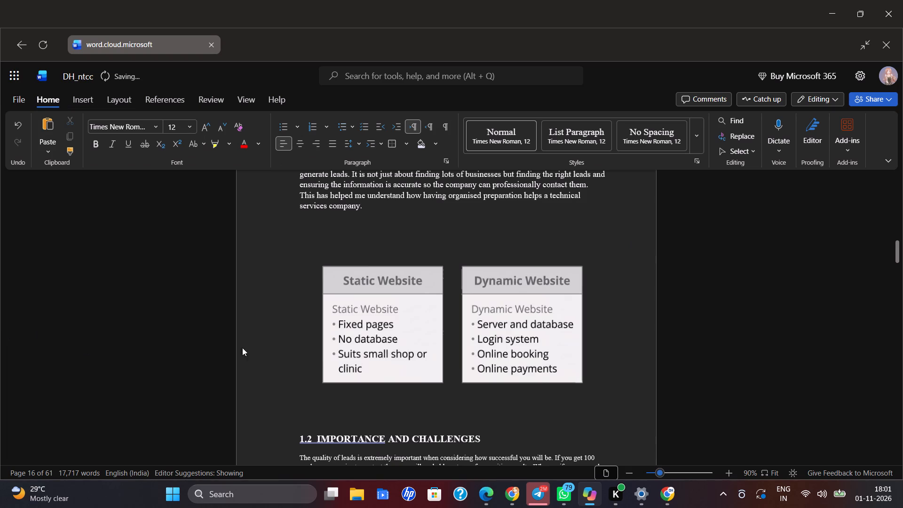
click(339, 349)
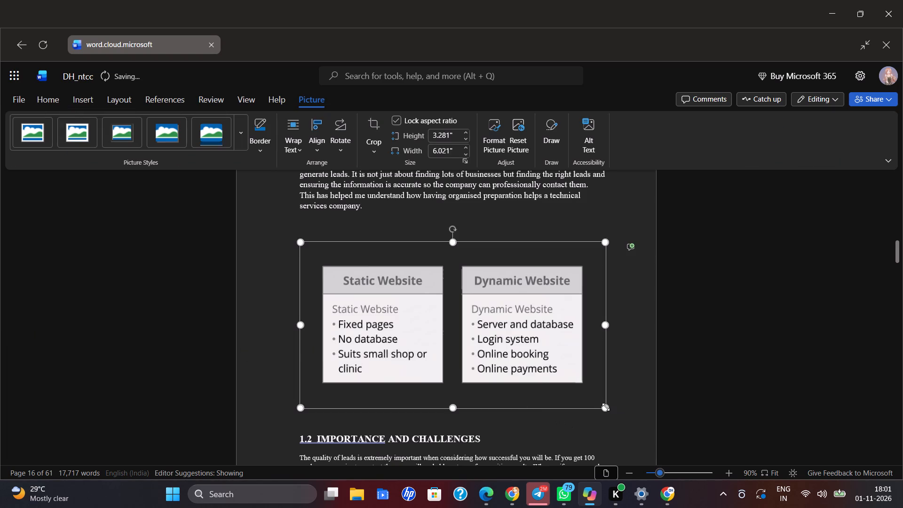
drag(606, 407, 561, 363)
click(690, 346)
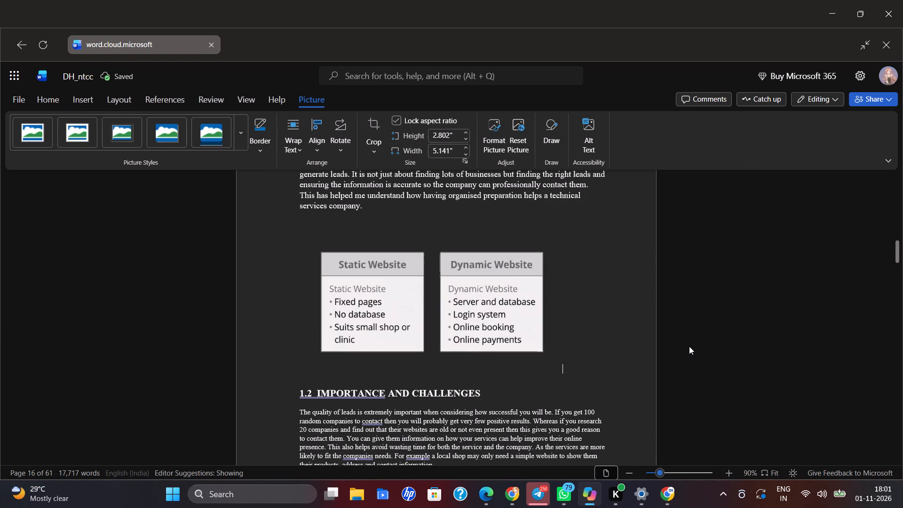
scroll(281, 317, up, 2)
scroll(254, 330, down, 1)
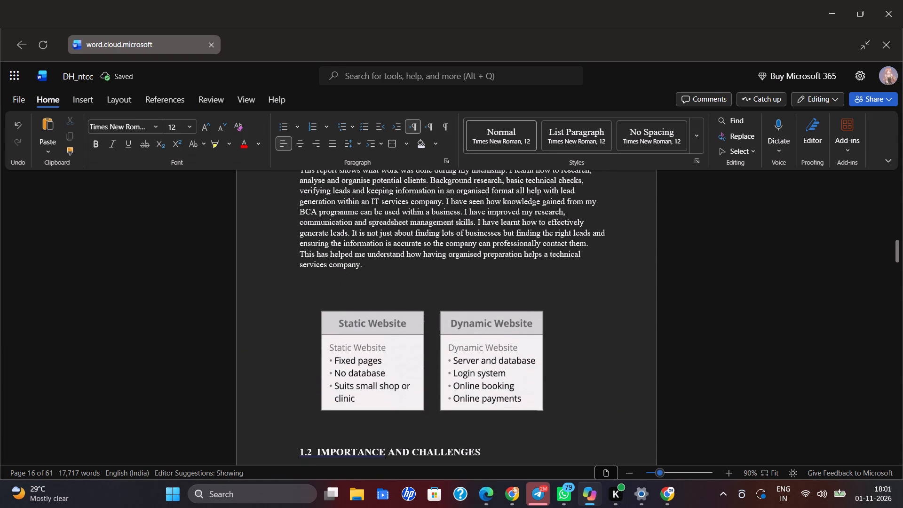